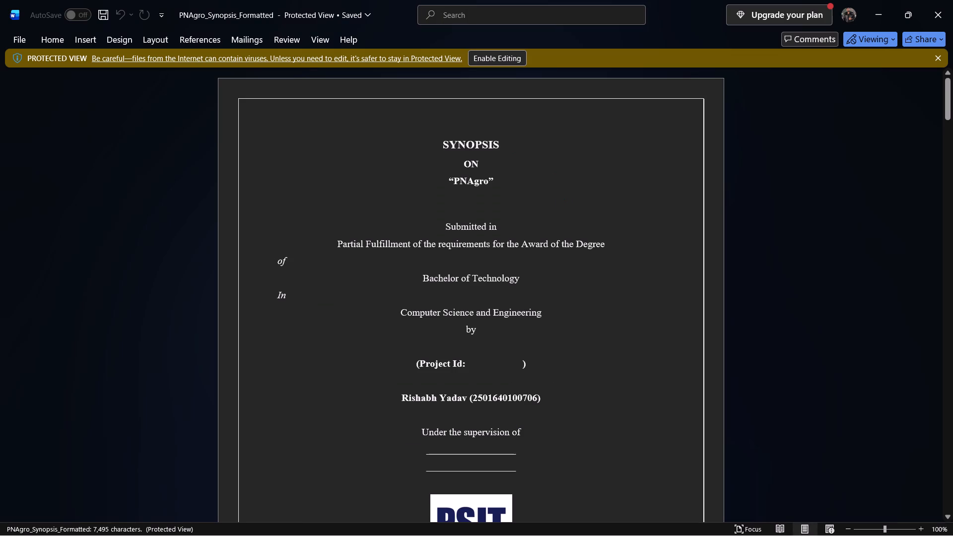
{"action": "scroll", "coordinate": [558, 198], "scroll_direction": "down", "scroll_amount": 1}
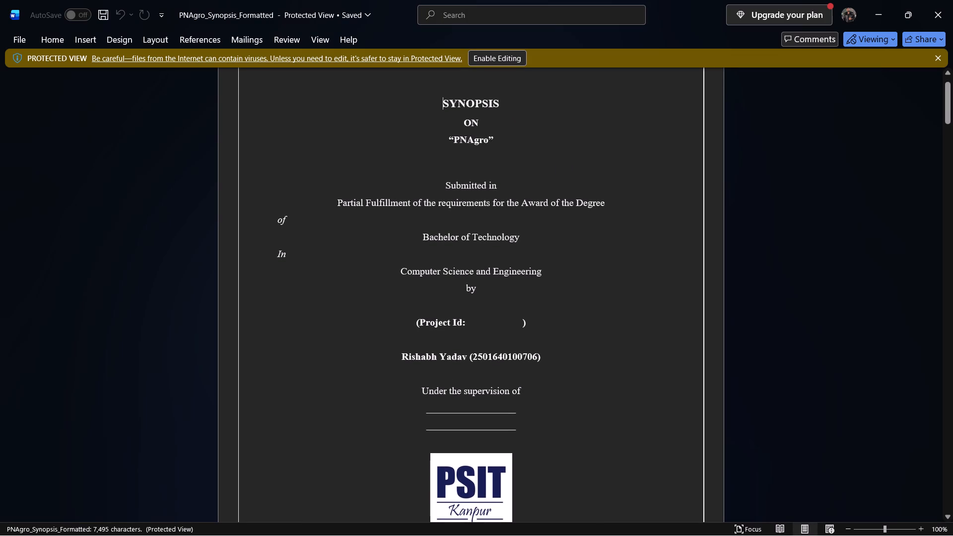
{"action": "scroll", "coordinate": [558, 198], "scroll_direction": "down", "scroll_amount": 1}
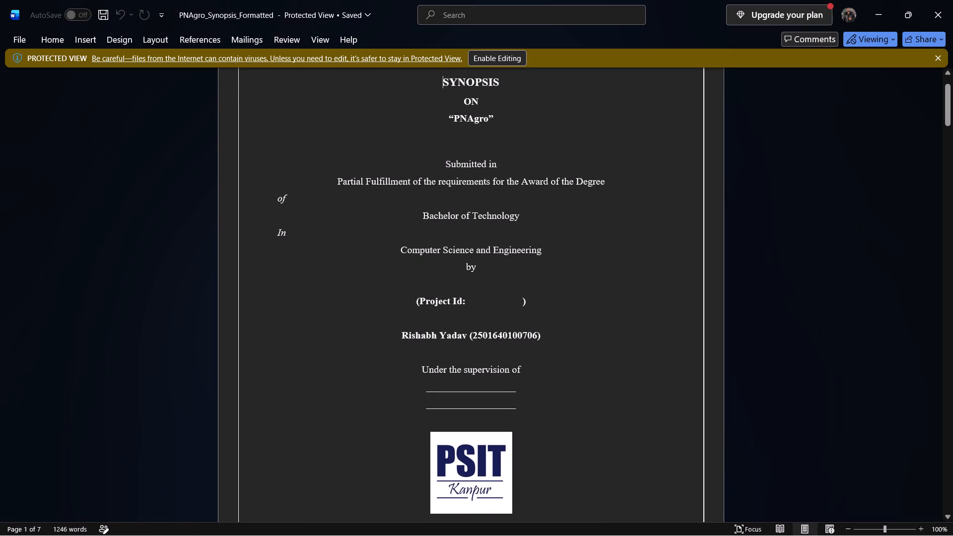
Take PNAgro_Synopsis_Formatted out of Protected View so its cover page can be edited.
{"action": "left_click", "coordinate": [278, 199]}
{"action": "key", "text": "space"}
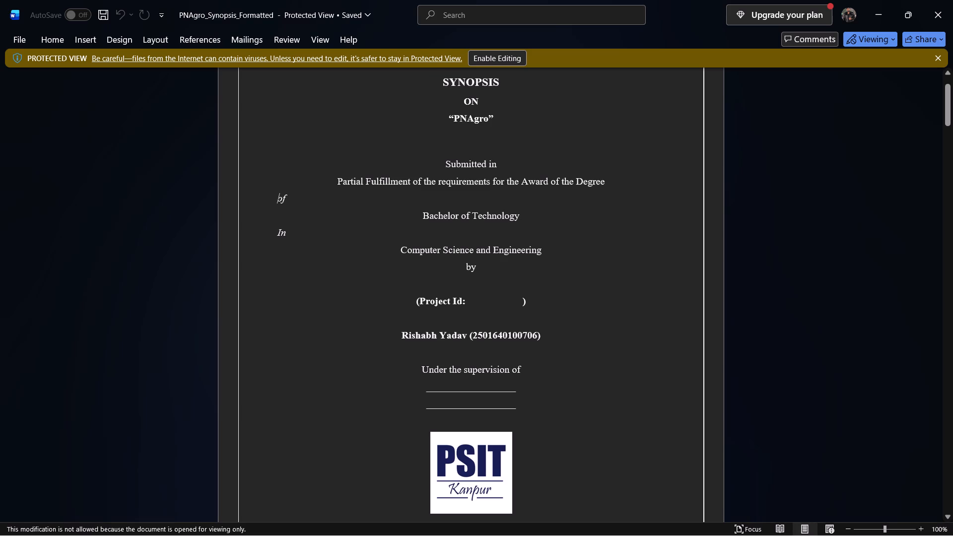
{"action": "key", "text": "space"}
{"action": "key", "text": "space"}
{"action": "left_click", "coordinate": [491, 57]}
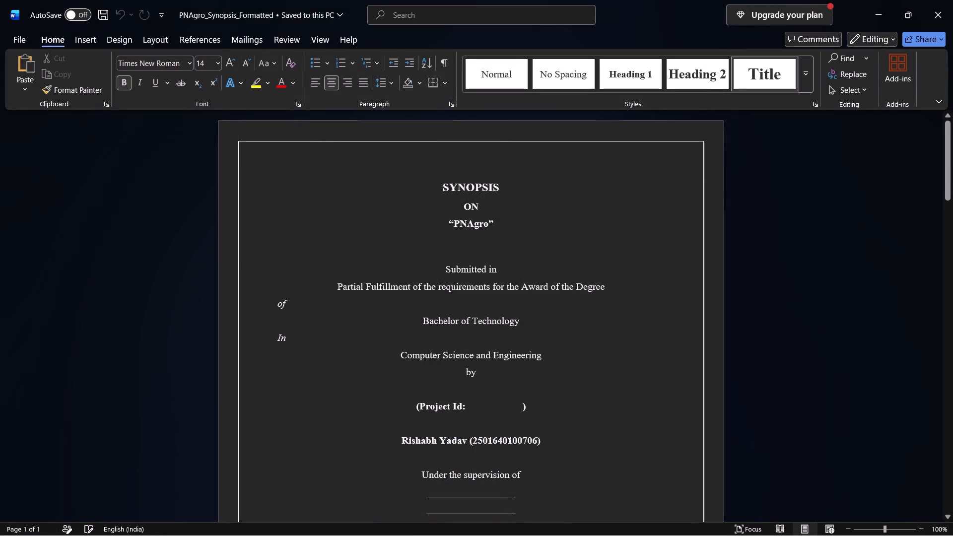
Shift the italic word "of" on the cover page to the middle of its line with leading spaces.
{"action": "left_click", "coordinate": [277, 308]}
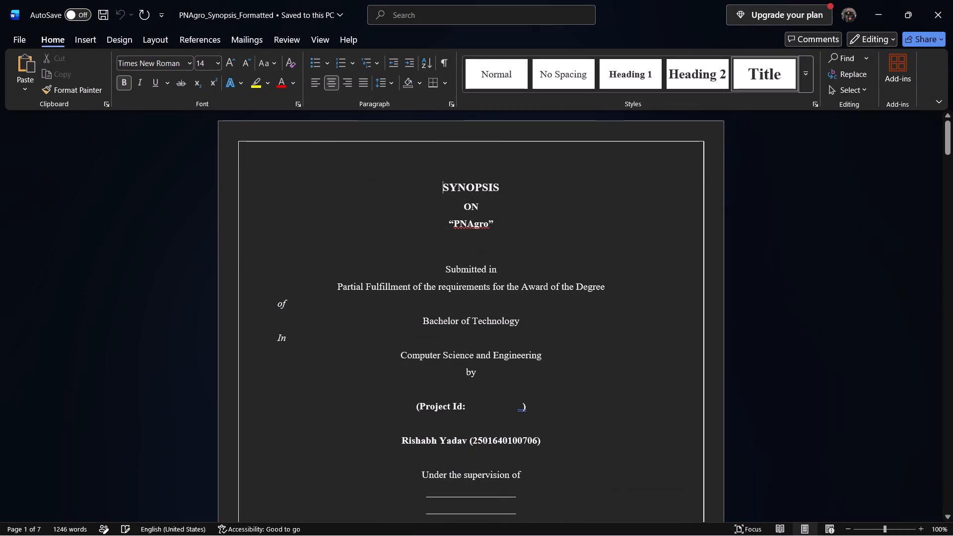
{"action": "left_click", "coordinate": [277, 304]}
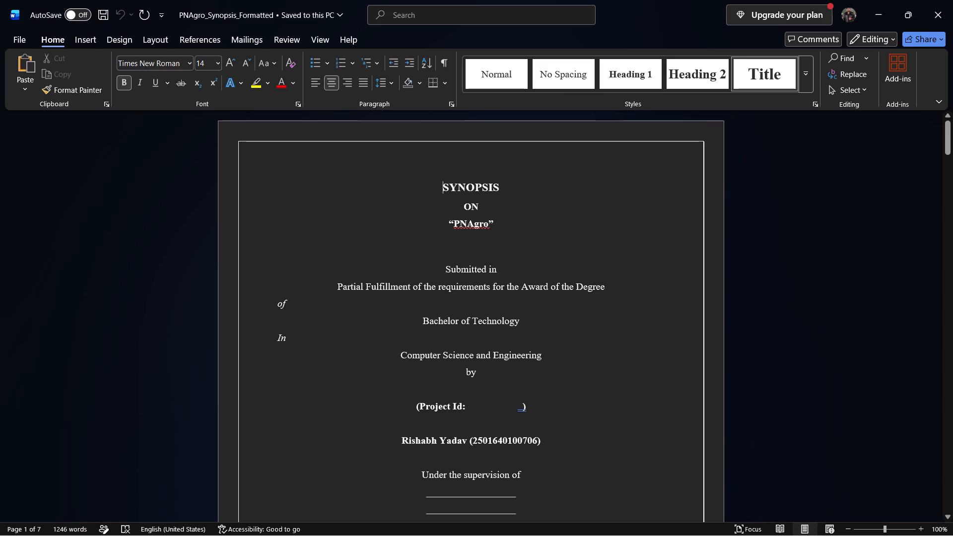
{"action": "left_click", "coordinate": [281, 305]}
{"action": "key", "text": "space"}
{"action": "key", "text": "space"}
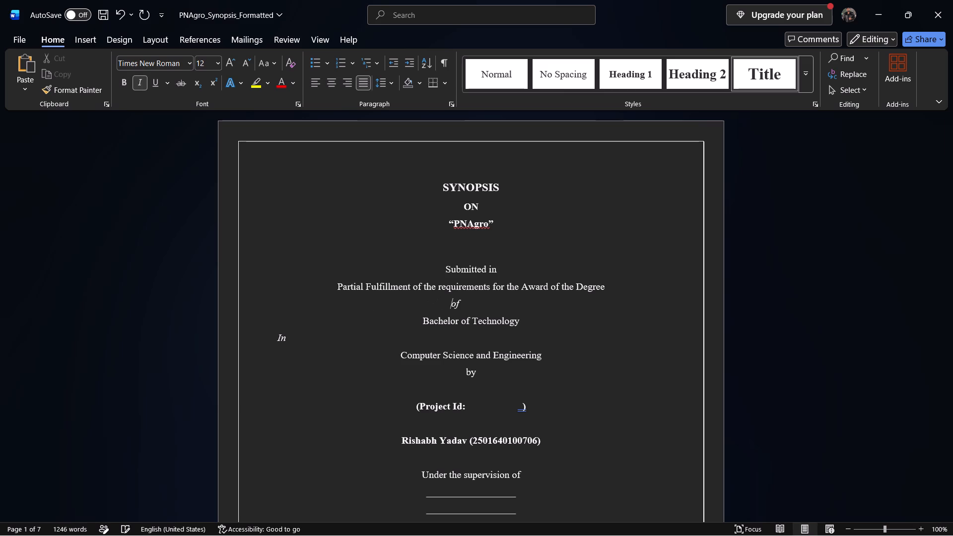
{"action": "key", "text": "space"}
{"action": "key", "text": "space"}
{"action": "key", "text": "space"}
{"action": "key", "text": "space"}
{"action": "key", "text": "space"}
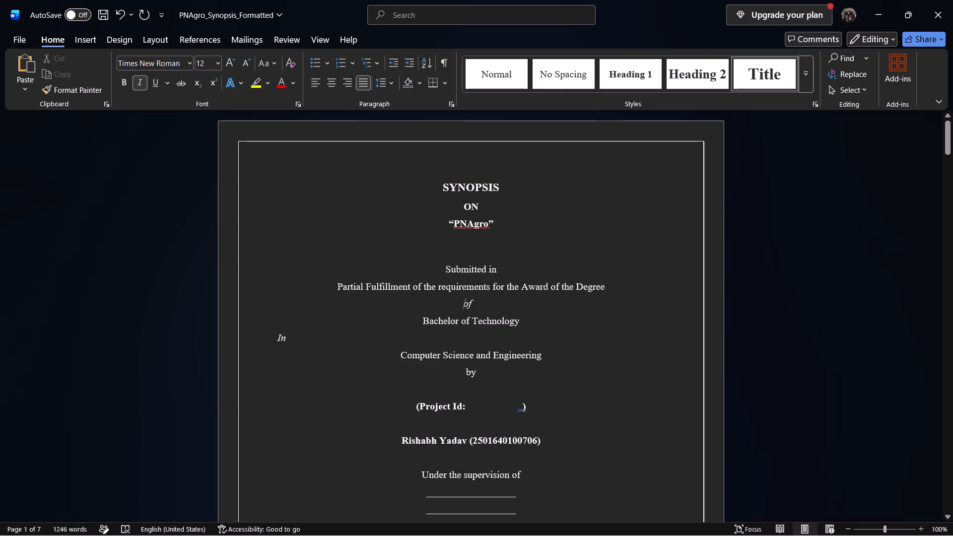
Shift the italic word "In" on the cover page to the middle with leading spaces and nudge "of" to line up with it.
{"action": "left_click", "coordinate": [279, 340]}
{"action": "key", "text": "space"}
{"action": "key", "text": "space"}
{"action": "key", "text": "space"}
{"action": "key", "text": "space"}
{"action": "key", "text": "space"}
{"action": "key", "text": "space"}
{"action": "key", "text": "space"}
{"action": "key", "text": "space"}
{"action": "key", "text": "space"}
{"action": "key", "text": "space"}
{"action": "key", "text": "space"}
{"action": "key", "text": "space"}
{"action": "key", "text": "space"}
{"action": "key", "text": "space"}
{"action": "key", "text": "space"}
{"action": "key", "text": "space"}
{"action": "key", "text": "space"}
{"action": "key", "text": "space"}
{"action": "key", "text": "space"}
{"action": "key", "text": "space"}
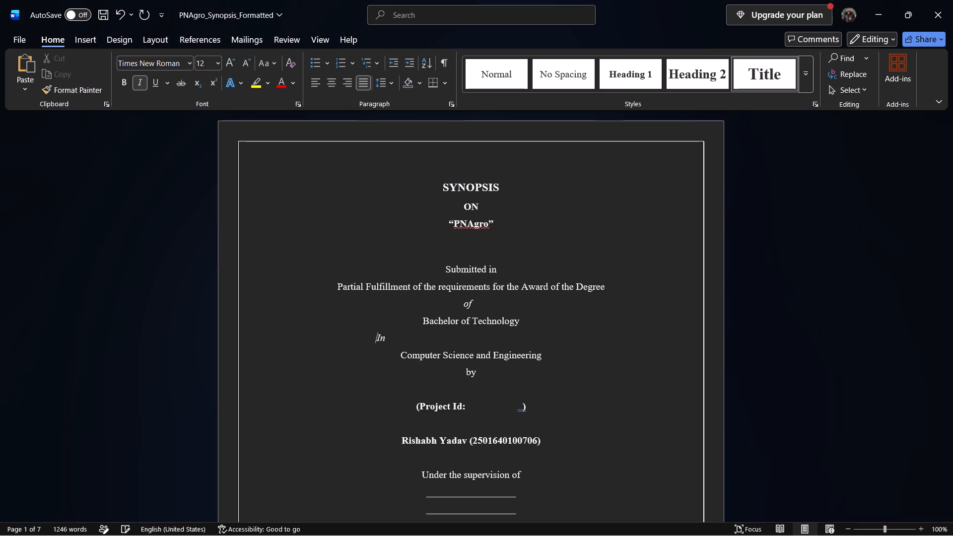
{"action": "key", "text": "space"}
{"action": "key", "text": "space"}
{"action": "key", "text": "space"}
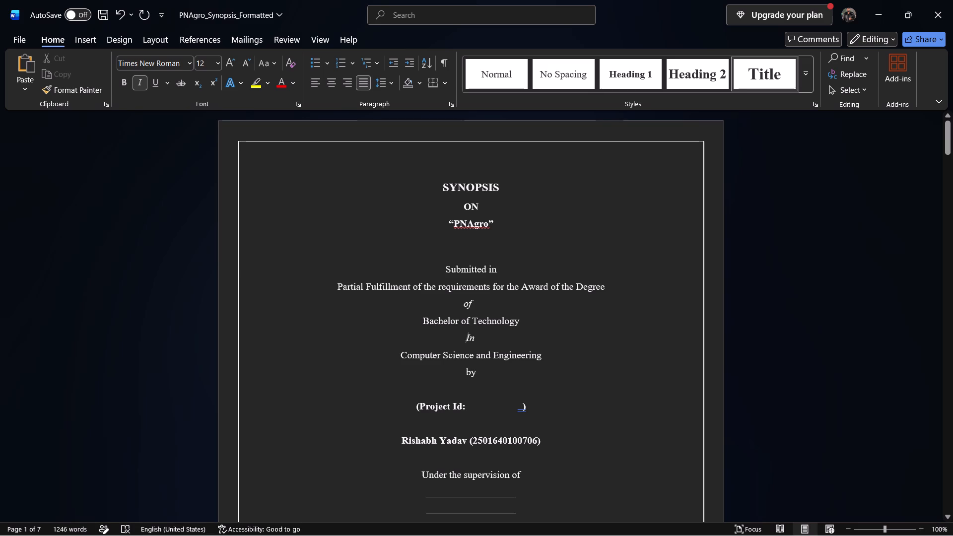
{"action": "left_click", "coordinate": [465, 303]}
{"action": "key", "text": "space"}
Review the rest of PNAgro_Synopsis_Formatted through the references, checking the layout of each section.
{"action": "scroll", "coordinate": [615, 393], "scroll_direction": "down", "scroll_amount": 1}
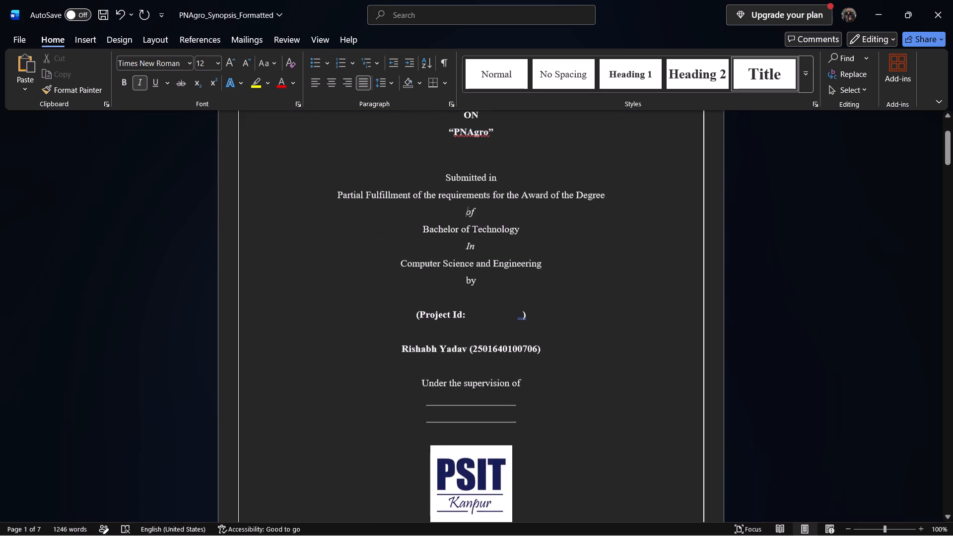
{"action": "scroll", "coordinate": [615, 393], "scroll_direction": "down", "scroll_amount": 4}
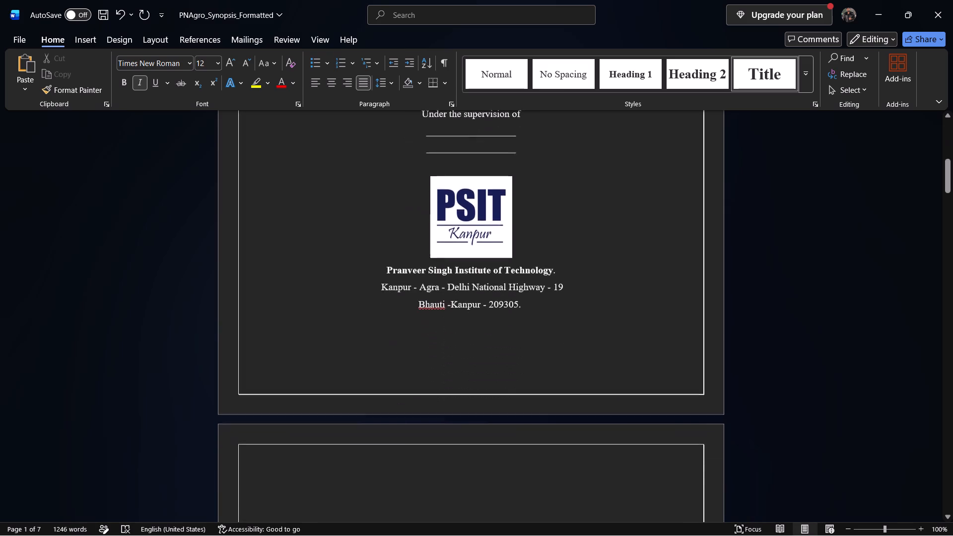
{"action": "scroll", "coordinate": [615, 393], "scroll_direction": "down", "scroll_amount": 4}
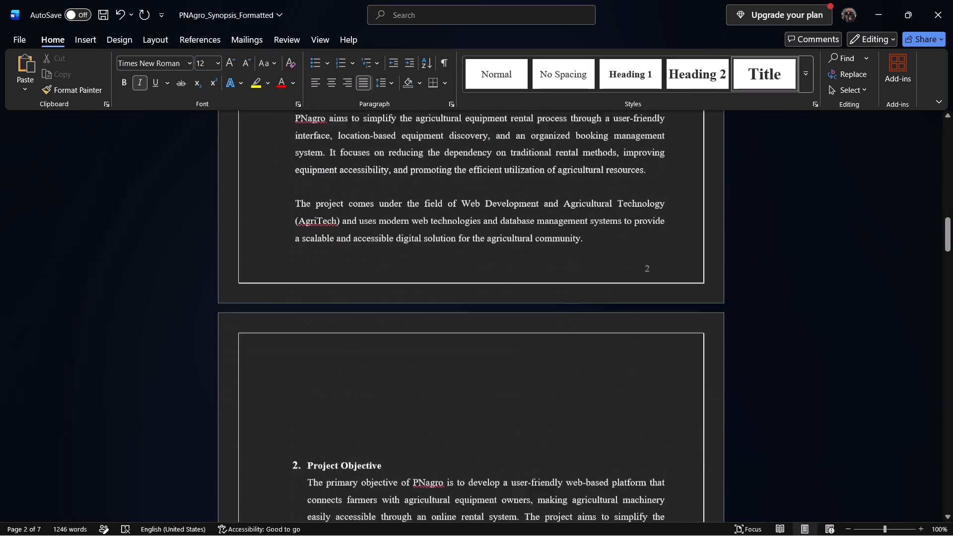
{"action": "scroll", "coordinate": [615, 393], "scroll_direction": "down", "scroll_amount": 2}
{"action": "scroll", "coordinate": [615, 393], "scroll_direction": "right", "scroll_amount": 1}
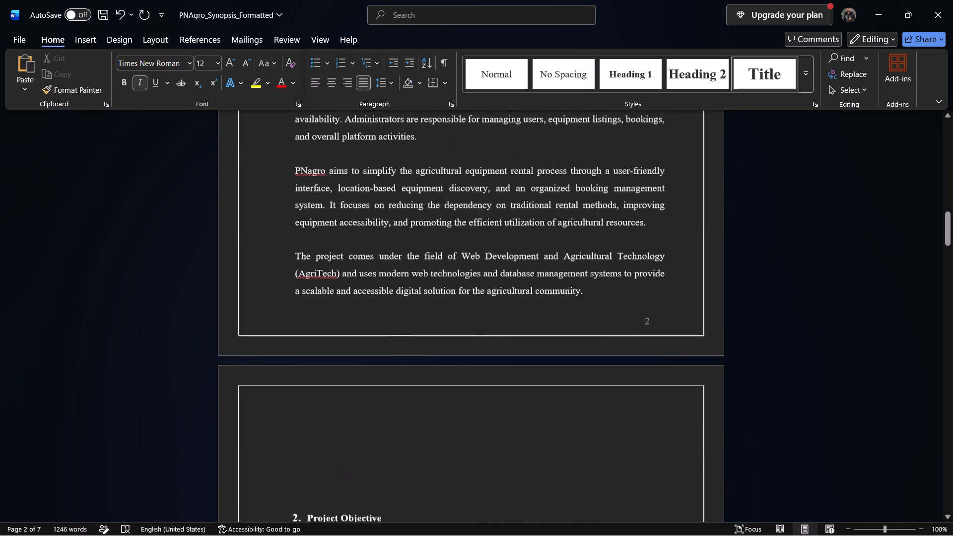
{"action": "scroll", "coordinate": [615, 393], "scroll_direction": "right", "scroll_amount": 1}
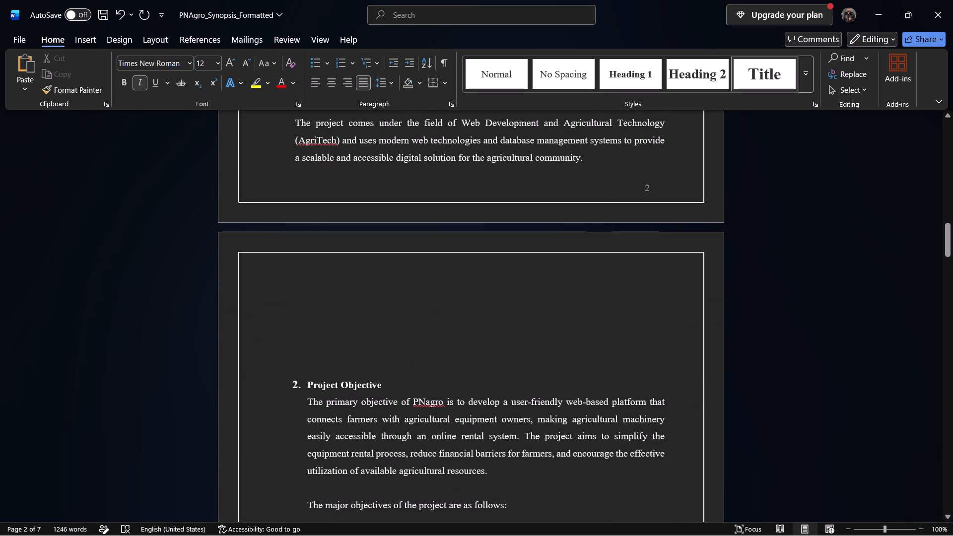
{"action": "scroll", "coordinate": [615, 393], "scroll_direction": "right", "scroll_amount": 1}
{"action": "scroll", "coordinate": [615, 393], "scroll_direction": "down", "scroll_amount": 2}
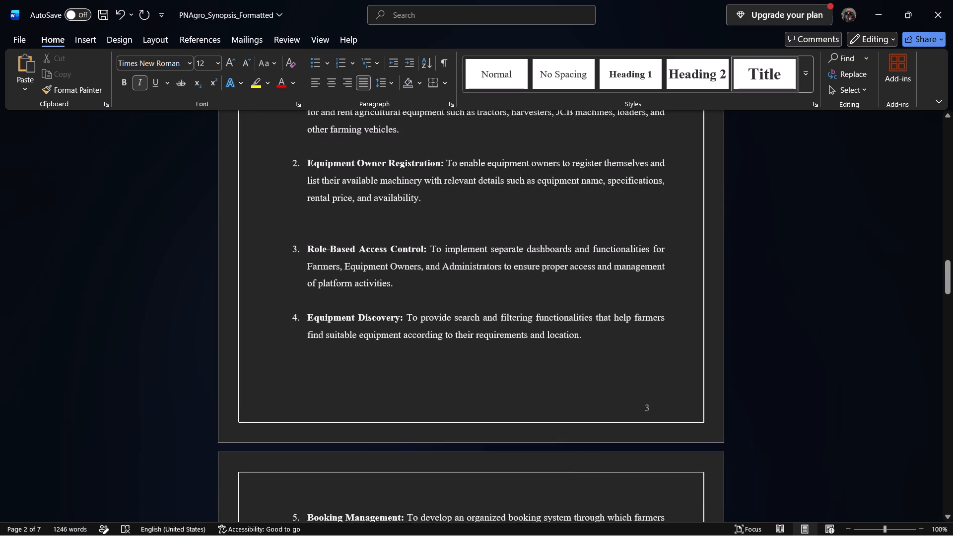
{"action": "scroll", "coordinate": [615, 393], "scroll_direction": "down", "scroll_amount": 3}
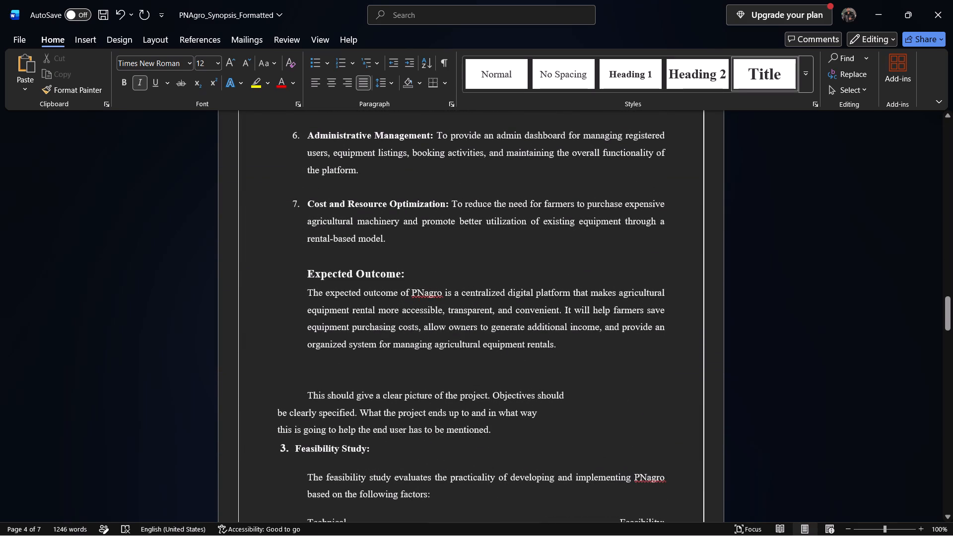
{"action": "scroll", "coordinate": [615, 393], "scroll_direction": "down", "scroll_amount": 2}
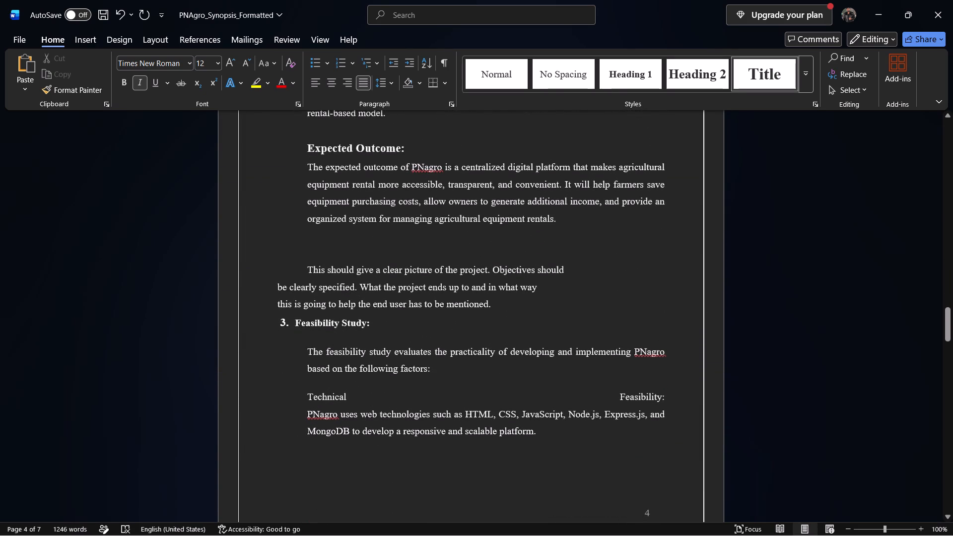
{"action": "scroll", "coordinate": [615, 393], "scroll_direction": "down", "scroll_amount": 3}
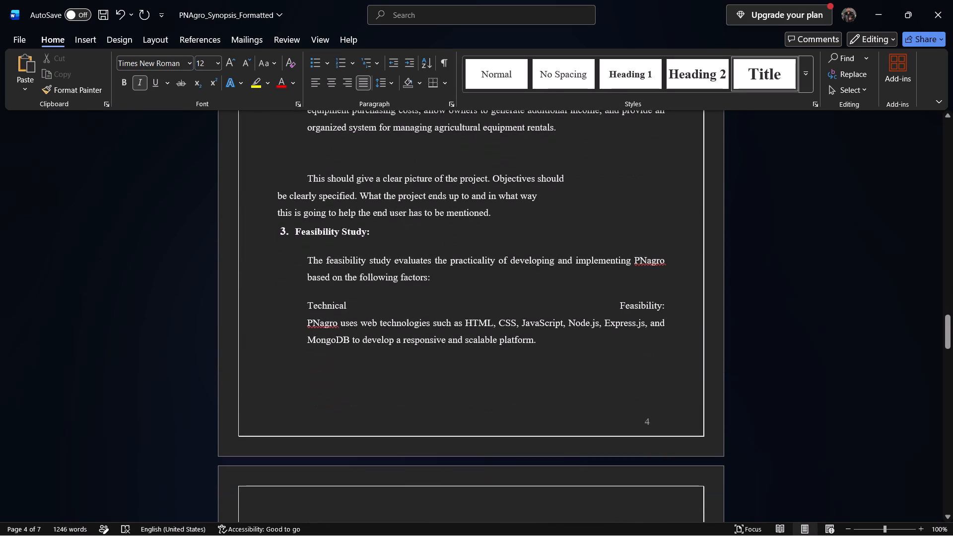
{"action": "scroll", "coordinate": [615, 393], "scroll_direction": "down", "scroll_amount": 15}
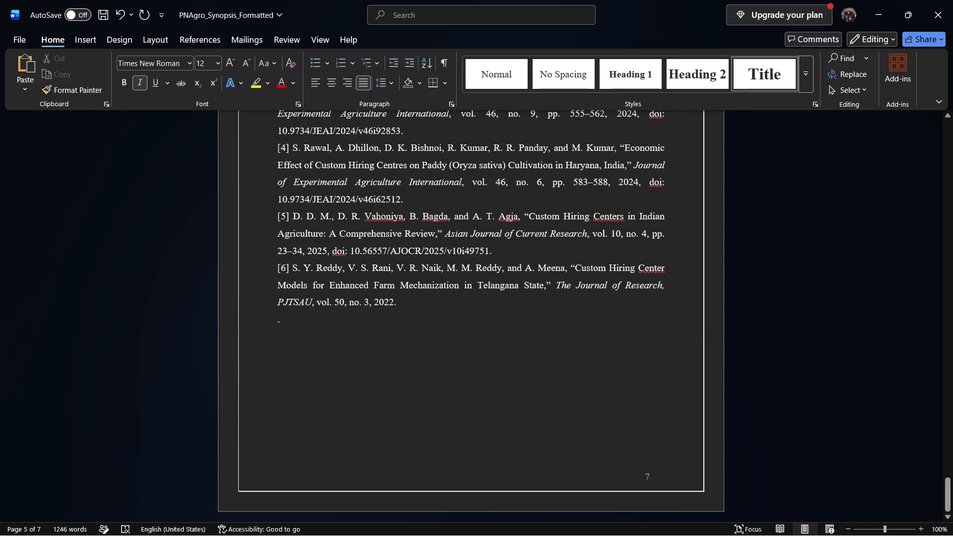
Close PNAgro_Synopsis_Formatted without saving the changes.
{"action": "left_click", "coordinate": [952, 0]}
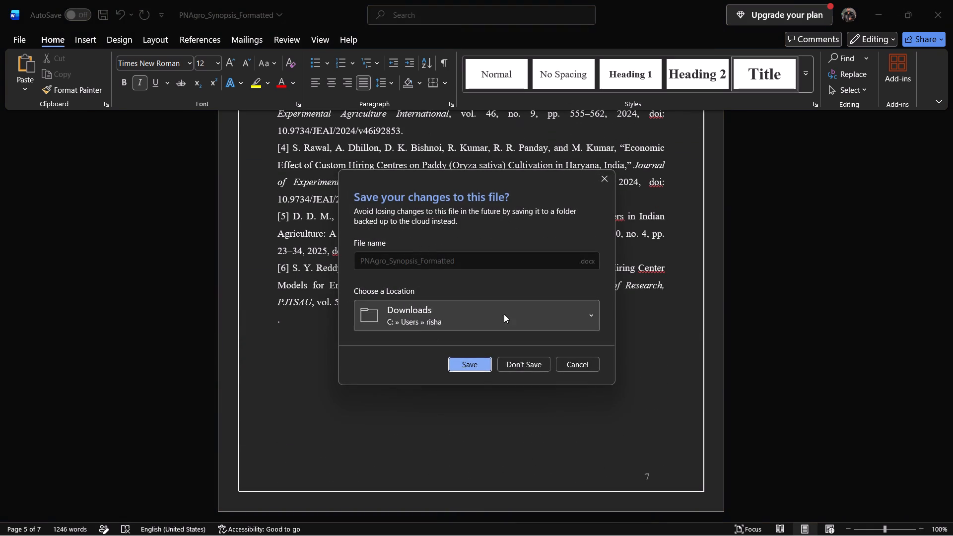
{"action": "left_click", "coordinate": [520, 365]}
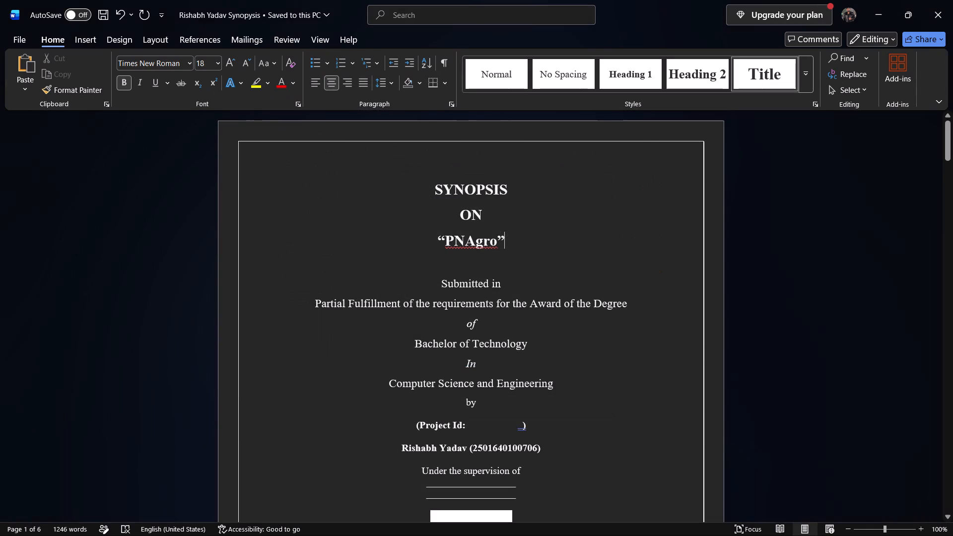
Review the other open synopsis document from the cover page to the Methodology/Planning of work section, checking its formatting.
{"action": "scroll", "coordinate": [588, 238], "scroll_direction": "down", "scroll_amount": 3}
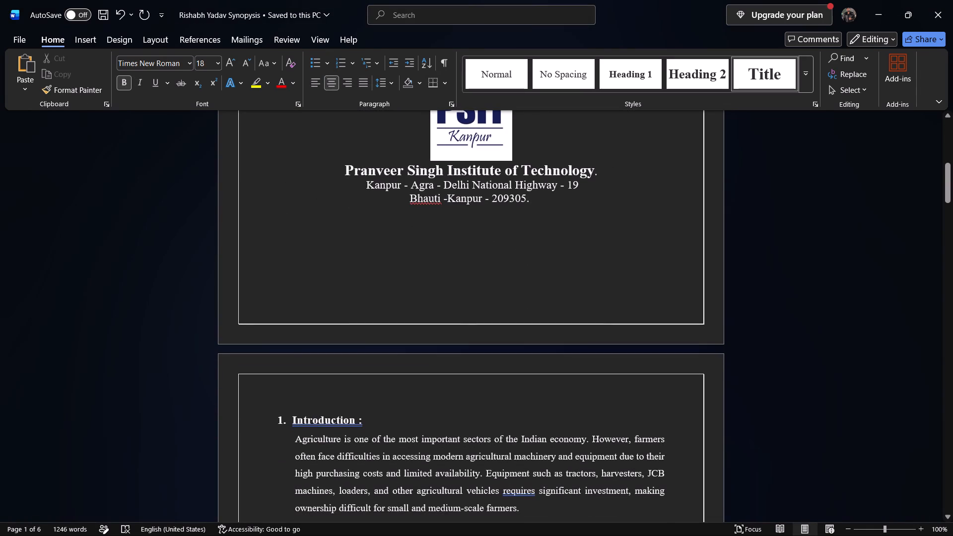
{"action": "scroll", "coordinate": [619, 191], "scroll_direction": "down", "scroll_amount": 3}
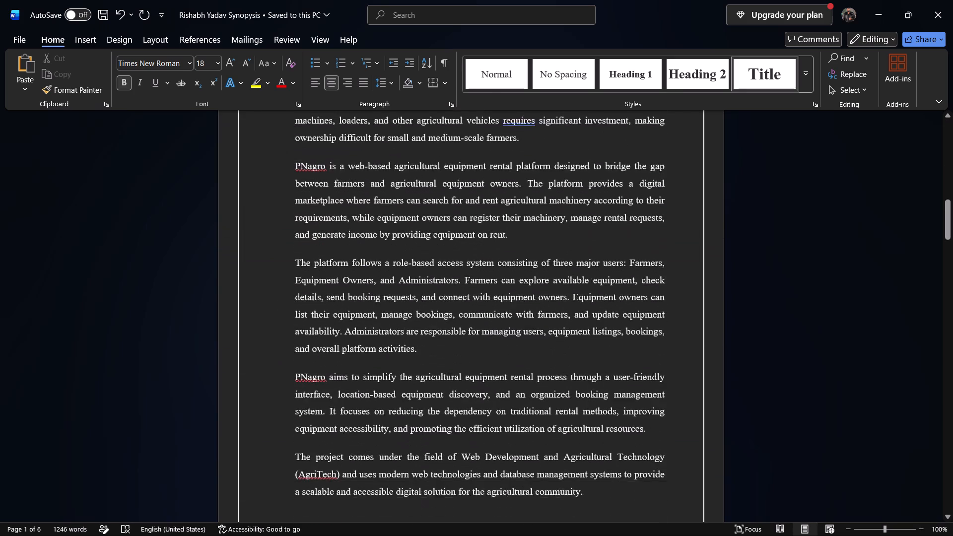
{"action": "scroll", "coordinate": [619, 191], "scroll_direction": "down", "scroll_amount": 4}
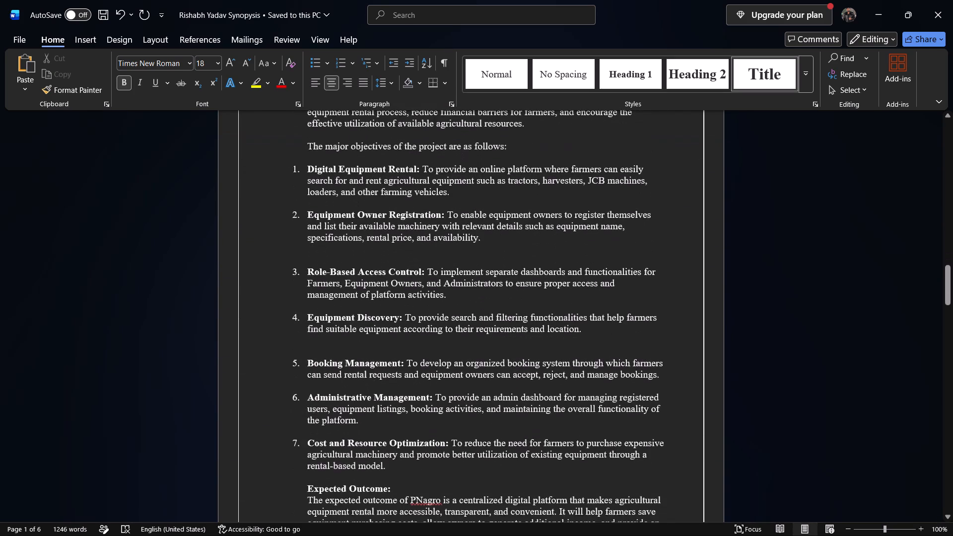
{"action": "scroll", "coordinate": [619, 191], "scroll_direction": "down", "scroll_amount": 3}
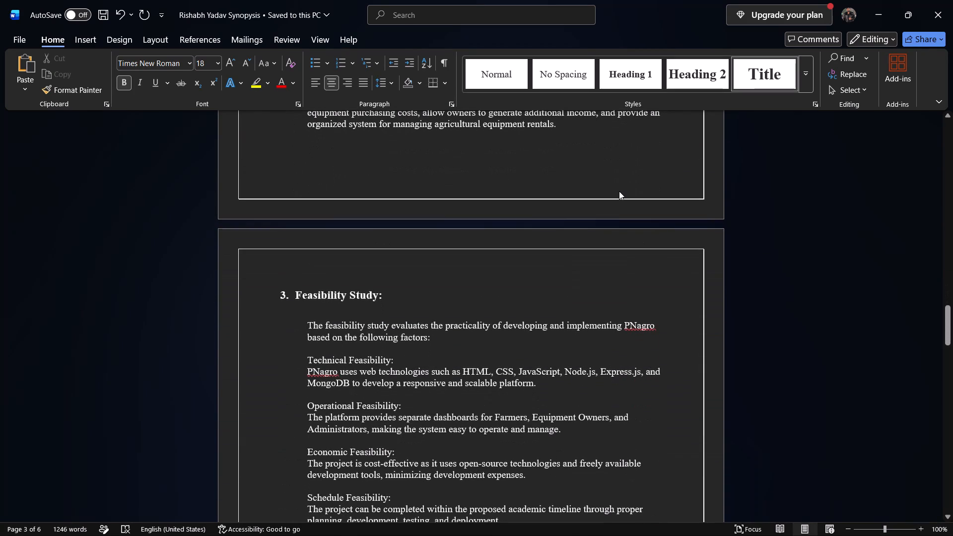
{"action": "scroll", "coordinate": [619, 191], "scroll_direction": "down", "scroll_amount": 3}
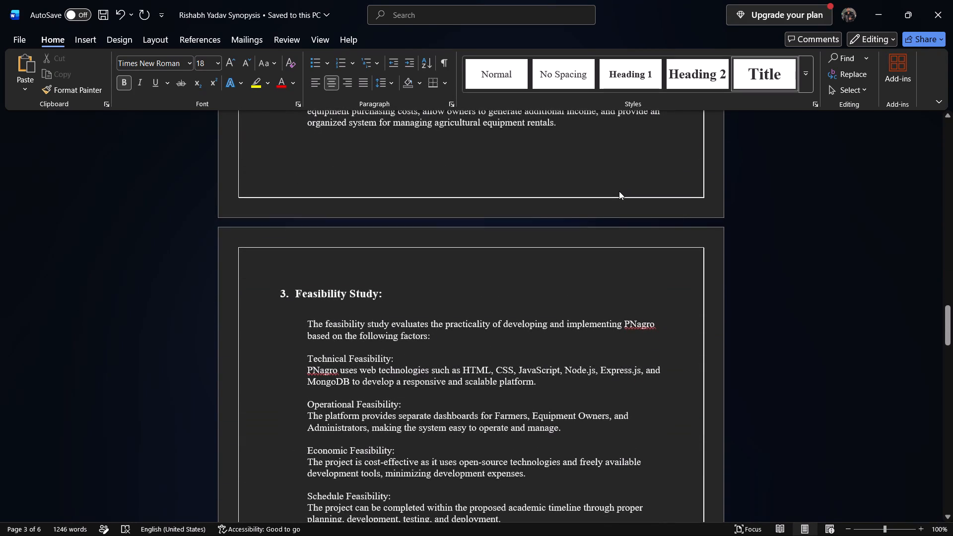
{"action": "scroll", "coordinate": [619, 191], "scroll_direction": "down", "scroll_amount": 3}
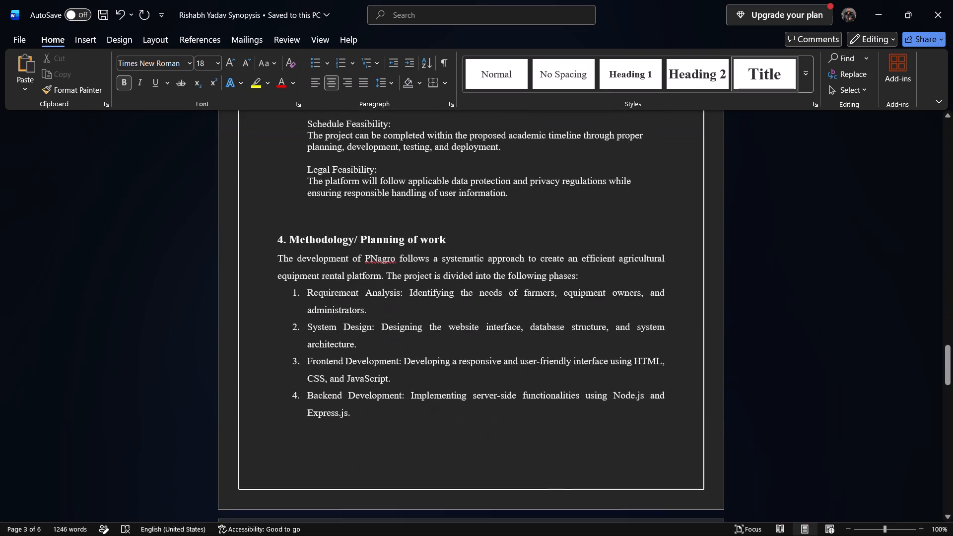
Indent the first line of the introductory paragraph under "4. Methodology/ Planning of work" with four spaces.
{"action": "scroll", "coordinate": [619, 191], "scroll_direction": "up", "scroll_amount": 1}
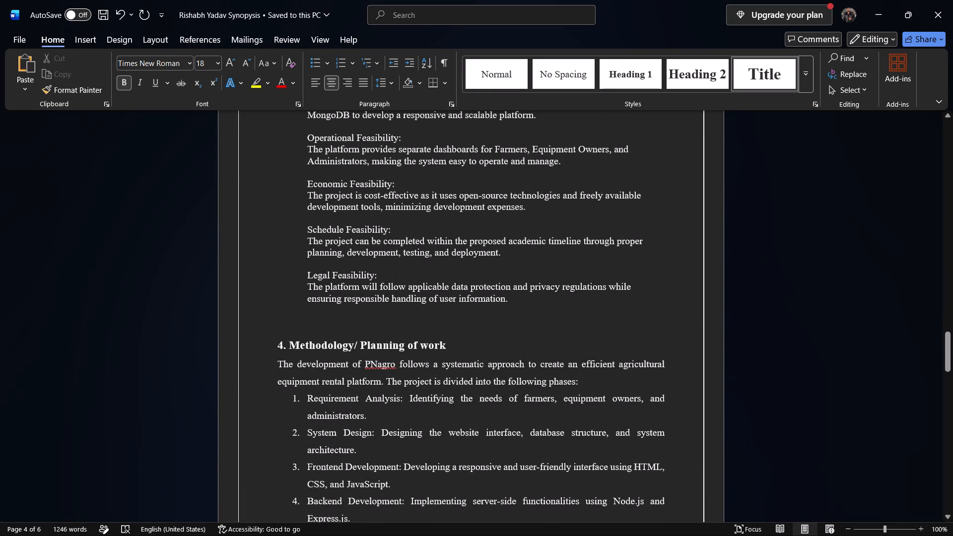
{"action": "left_click", "coordinate": [276, 362]}
{"action": "key", "text": "space"}
{"action": "key", "text": "space"}
{"action": "key", "text": "space"}
{"action": "key", "text": "space"}
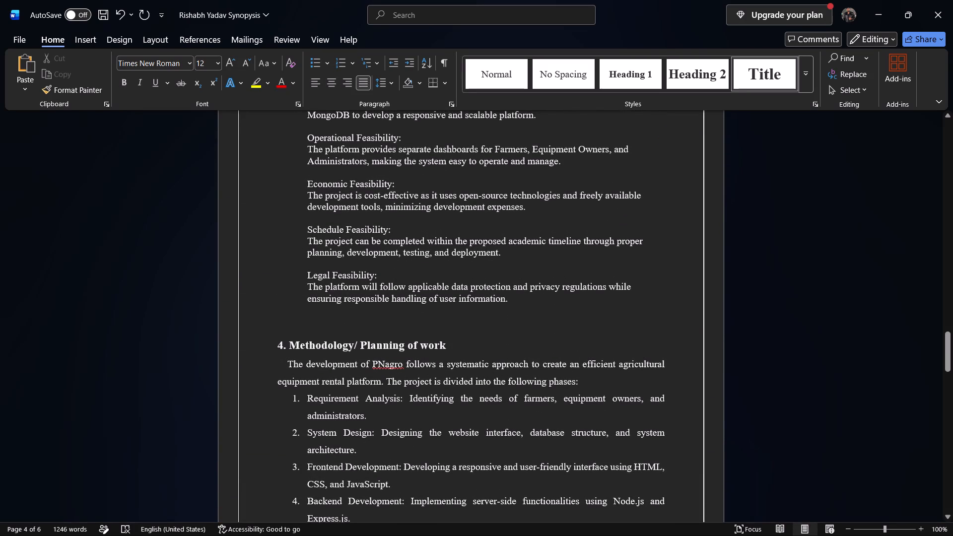
Try to indent the second line of the Methodology introduction, starting at "equipment rental platform", with four spaces.
{"action": "left_click", "coordinate": [278, 383]}
{"action": "key", "text": "space"}
{"action": "key", "text": "space"}
{"action": "key", "text": "space"}
{"action": "key", "text": "space"}
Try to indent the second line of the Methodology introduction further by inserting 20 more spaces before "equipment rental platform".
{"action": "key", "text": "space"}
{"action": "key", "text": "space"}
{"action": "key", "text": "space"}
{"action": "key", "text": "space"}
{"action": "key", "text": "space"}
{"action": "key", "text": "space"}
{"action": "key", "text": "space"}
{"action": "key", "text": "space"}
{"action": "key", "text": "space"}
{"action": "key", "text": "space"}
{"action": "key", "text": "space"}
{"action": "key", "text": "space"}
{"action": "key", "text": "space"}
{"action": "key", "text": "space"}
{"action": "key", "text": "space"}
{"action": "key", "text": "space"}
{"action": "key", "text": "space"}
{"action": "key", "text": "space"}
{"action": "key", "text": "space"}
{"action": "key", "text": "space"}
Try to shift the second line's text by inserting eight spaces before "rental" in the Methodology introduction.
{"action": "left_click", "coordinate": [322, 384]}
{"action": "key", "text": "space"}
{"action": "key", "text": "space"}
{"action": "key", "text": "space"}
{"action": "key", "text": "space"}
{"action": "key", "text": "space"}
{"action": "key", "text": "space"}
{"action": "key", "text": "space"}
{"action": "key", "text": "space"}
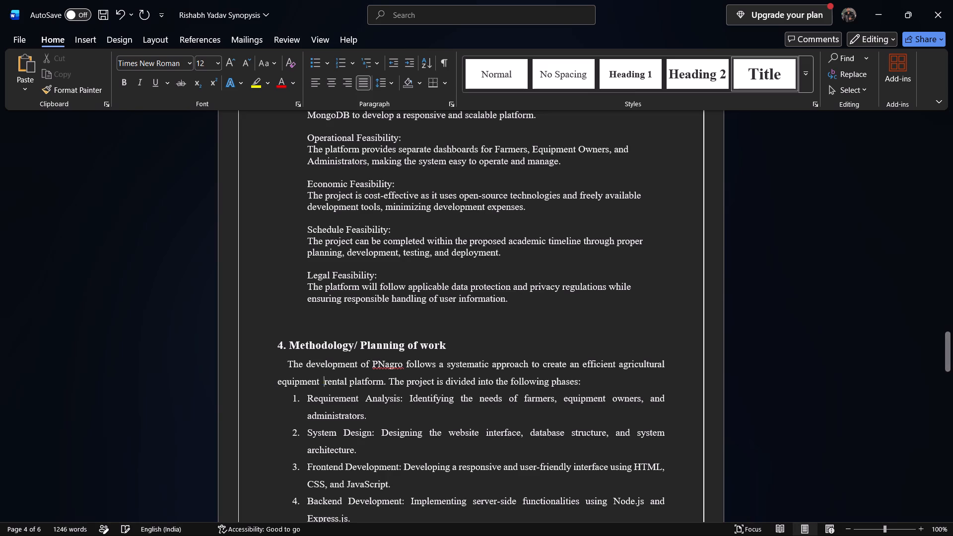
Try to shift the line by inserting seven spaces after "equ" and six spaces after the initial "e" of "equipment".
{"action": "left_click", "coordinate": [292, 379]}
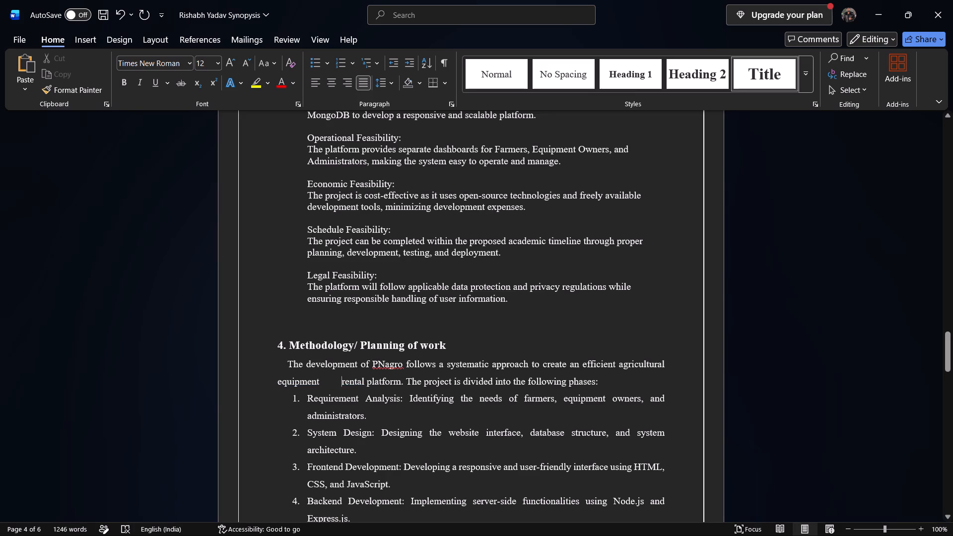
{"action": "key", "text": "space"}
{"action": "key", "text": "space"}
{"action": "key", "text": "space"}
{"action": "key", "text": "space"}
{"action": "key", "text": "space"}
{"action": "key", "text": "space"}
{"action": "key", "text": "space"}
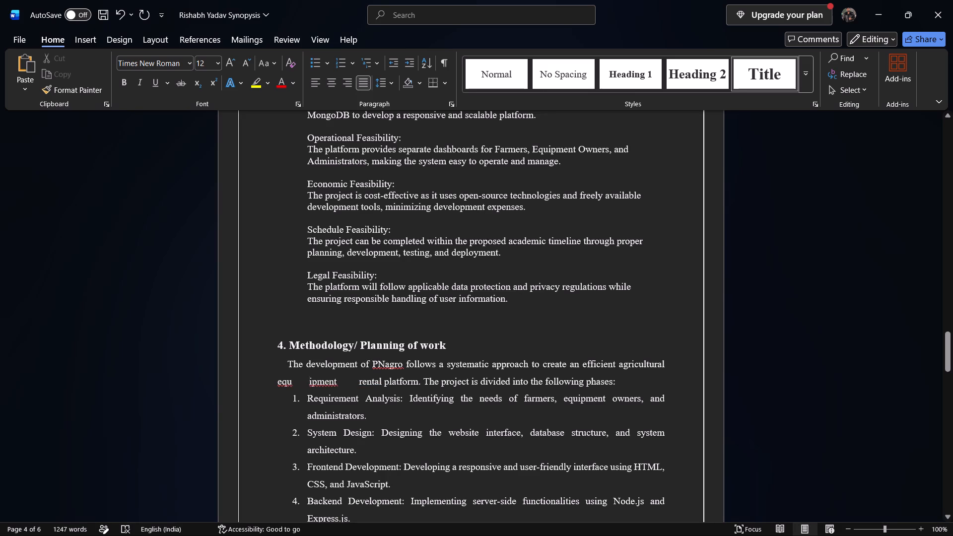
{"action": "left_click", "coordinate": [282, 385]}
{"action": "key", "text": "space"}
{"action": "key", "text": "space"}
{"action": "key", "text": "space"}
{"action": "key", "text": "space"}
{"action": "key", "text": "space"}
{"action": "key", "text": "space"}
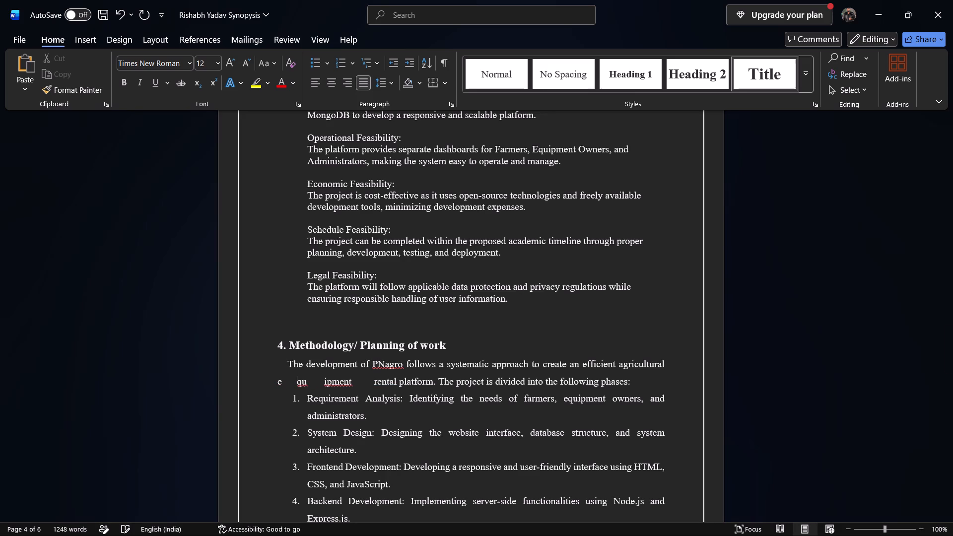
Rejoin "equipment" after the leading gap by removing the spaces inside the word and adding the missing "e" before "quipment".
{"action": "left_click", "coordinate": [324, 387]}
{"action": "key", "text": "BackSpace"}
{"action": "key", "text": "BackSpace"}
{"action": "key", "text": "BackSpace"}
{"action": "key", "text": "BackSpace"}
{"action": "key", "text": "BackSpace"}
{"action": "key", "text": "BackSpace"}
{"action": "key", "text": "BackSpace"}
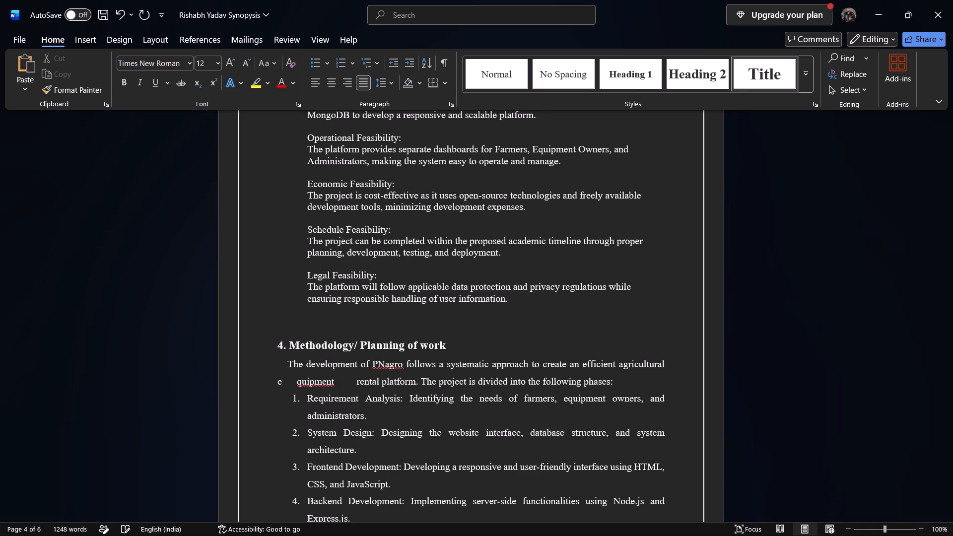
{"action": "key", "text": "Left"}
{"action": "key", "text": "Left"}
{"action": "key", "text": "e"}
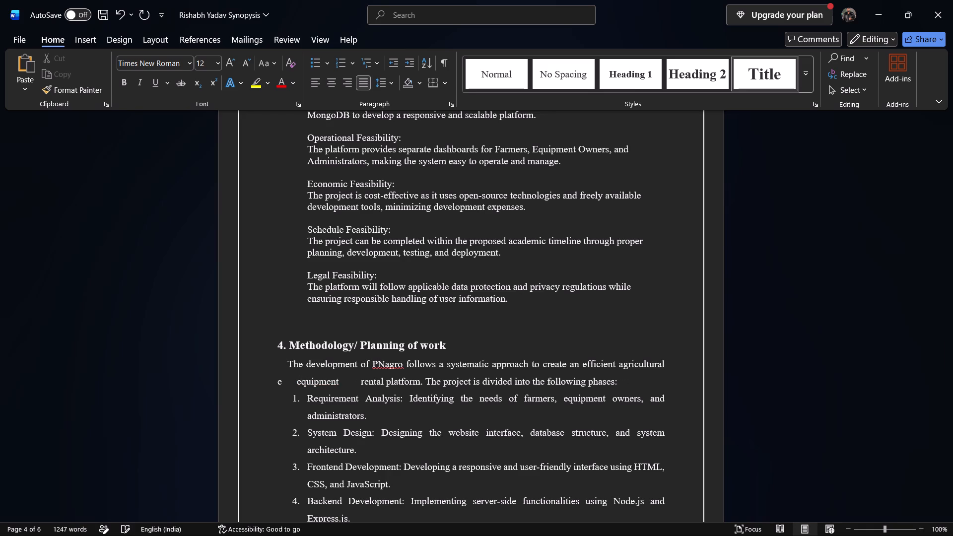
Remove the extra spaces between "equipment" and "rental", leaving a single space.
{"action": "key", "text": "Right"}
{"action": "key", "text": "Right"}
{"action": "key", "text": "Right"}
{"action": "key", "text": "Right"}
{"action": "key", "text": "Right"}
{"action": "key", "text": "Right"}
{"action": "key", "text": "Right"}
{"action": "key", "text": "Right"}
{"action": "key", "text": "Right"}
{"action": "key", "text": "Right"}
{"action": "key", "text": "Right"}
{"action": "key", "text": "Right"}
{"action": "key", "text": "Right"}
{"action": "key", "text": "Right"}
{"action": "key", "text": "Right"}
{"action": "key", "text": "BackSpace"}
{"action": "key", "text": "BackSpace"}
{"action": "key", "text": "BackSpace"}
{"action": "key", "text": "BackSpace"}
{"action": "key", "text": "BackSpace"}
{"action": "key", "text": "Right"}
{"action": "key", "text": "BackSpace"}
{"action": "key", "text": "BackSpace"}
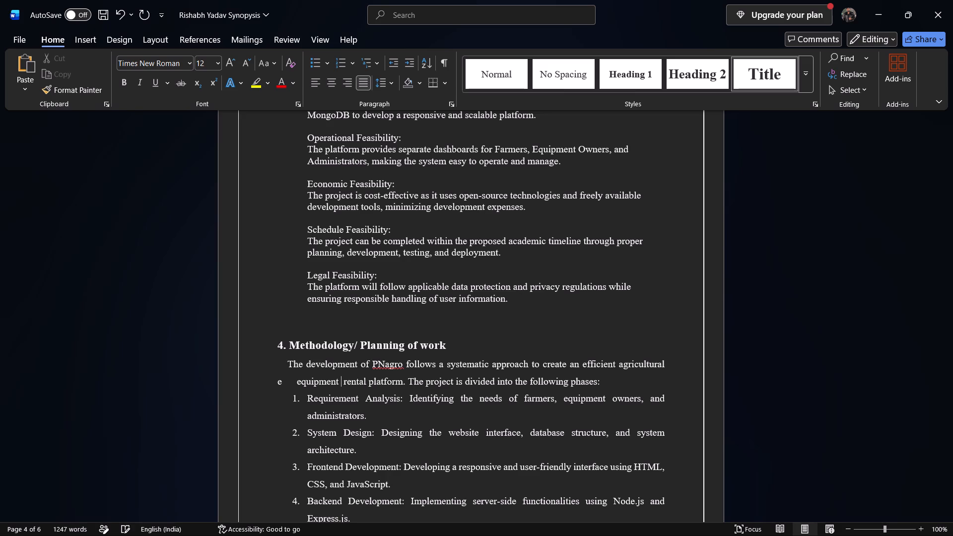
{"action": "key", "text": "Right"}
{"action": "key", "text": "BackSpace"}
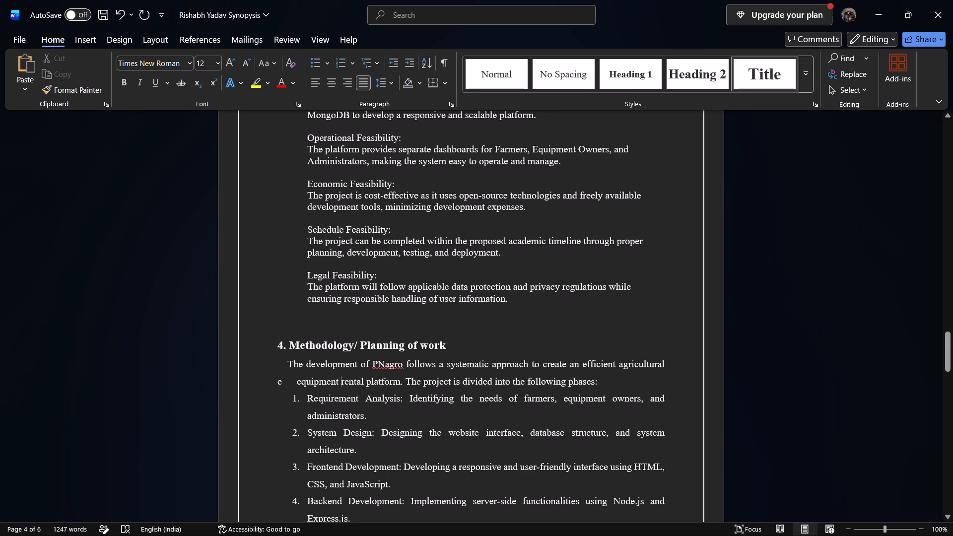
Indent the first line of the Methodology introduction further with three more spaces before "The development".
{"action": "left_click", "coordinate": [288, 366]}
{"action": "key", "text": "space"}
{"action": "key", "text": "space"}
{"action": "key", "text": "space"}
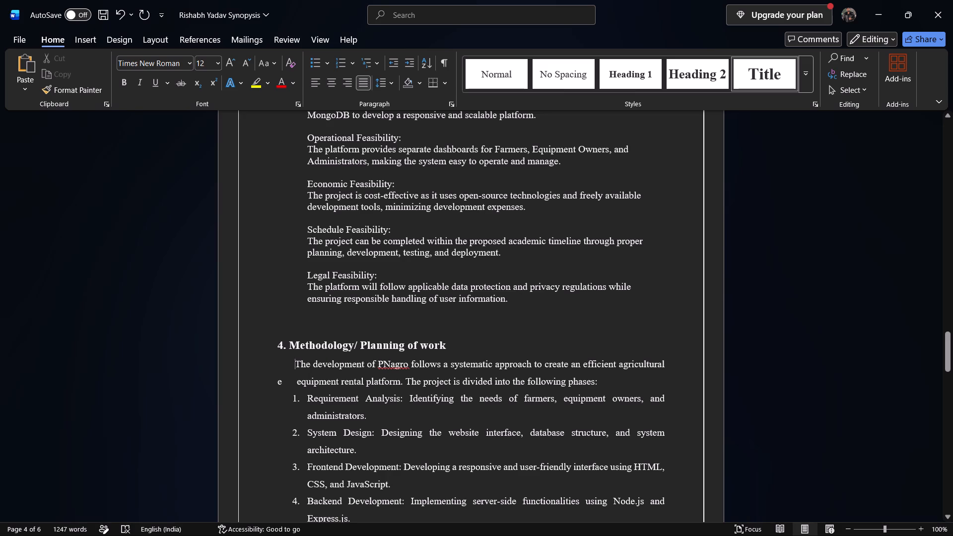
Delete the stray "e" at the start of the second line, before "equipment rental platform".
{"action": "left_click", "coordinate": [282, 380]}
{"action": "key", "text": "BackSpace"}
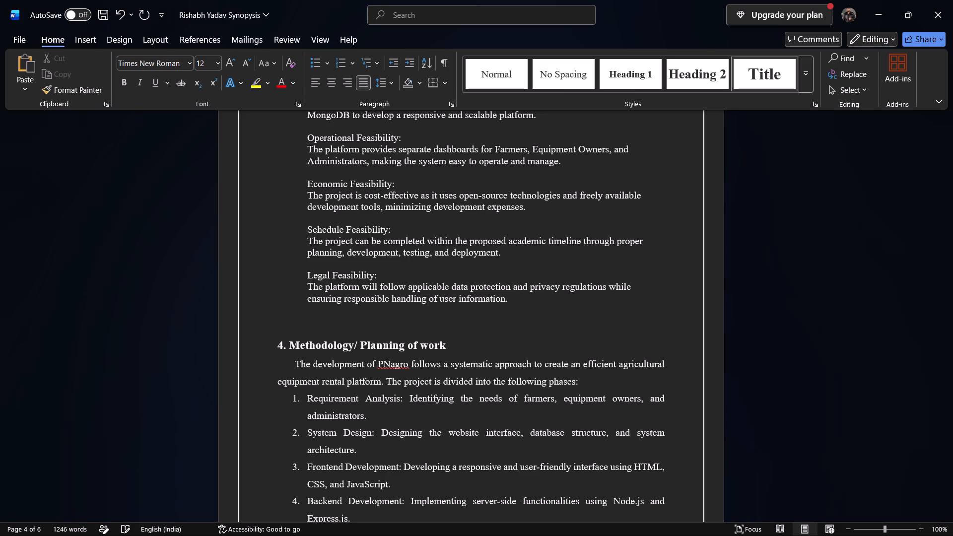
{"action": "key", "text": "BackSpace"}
Close the synopsis document without saving the changes.
{"action": "scroll", "coordinate": [410, 356], "scroll_direction": "down", "scroll_amount": 6}
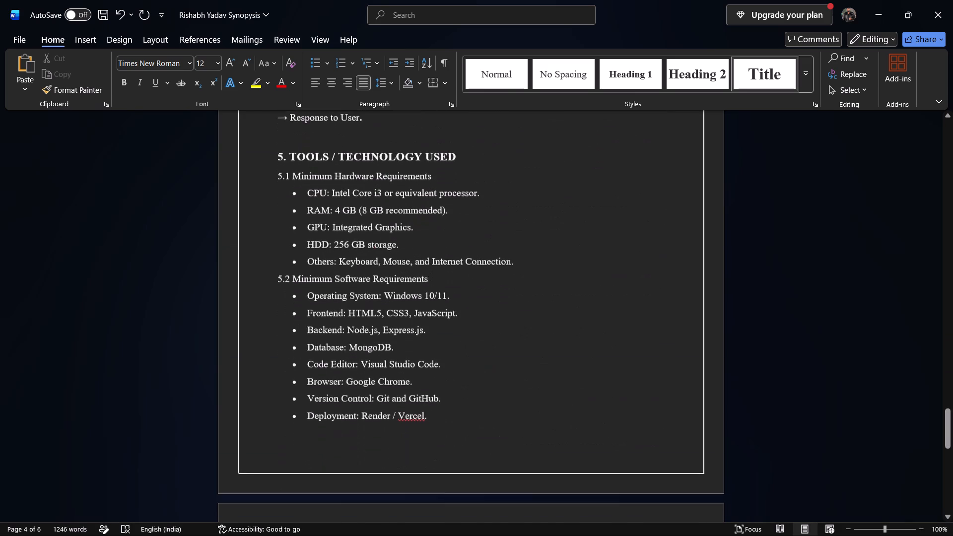
{"action": "scroll", "coordinate": [485, 254], "scroll_direction": "down", "scroll_amount": 4}
{"action": "left_click", "coordinate": [952, 0]}
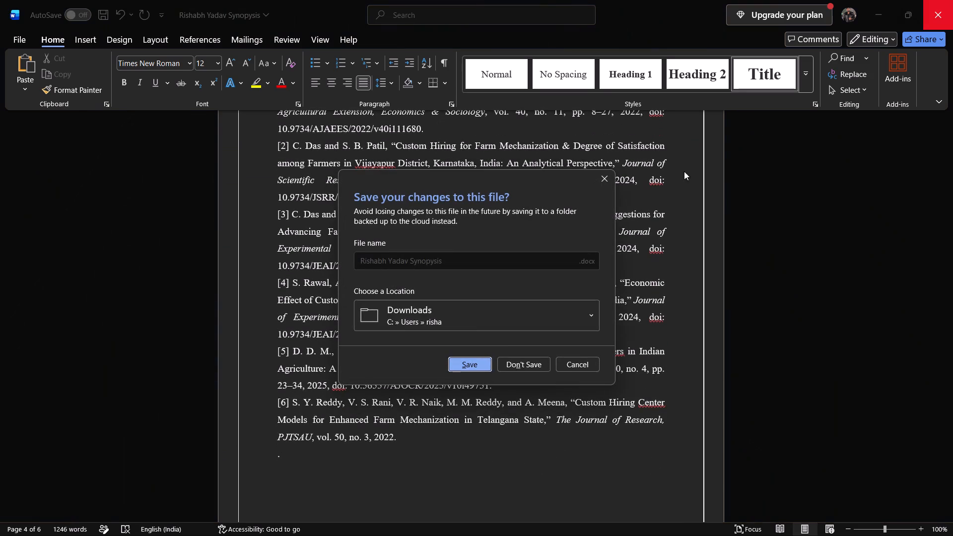
{"action": "left_click", "coordinate": [521, 365]}
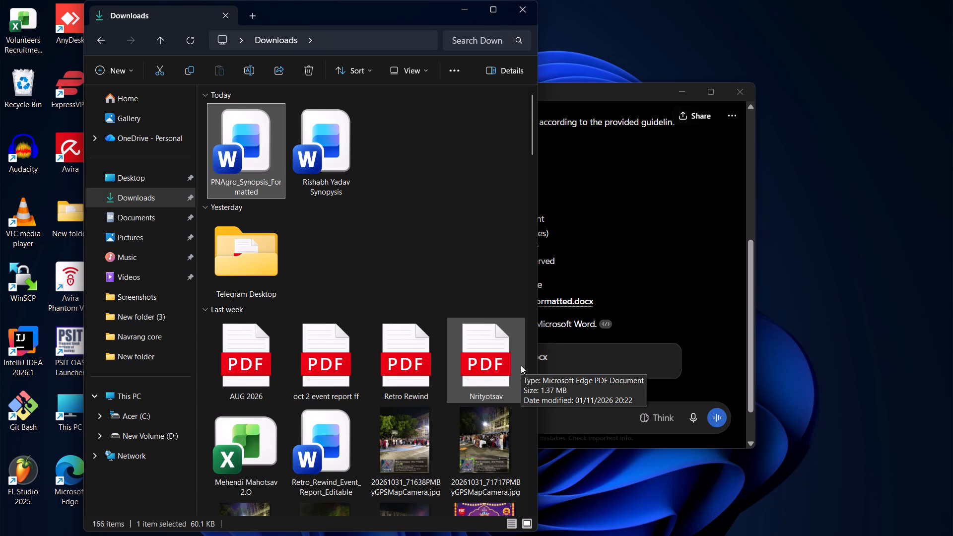
Close the Downloads folder window and the ChatGPT window.
{"action": "left_click", "coordinate": [517, 8]}
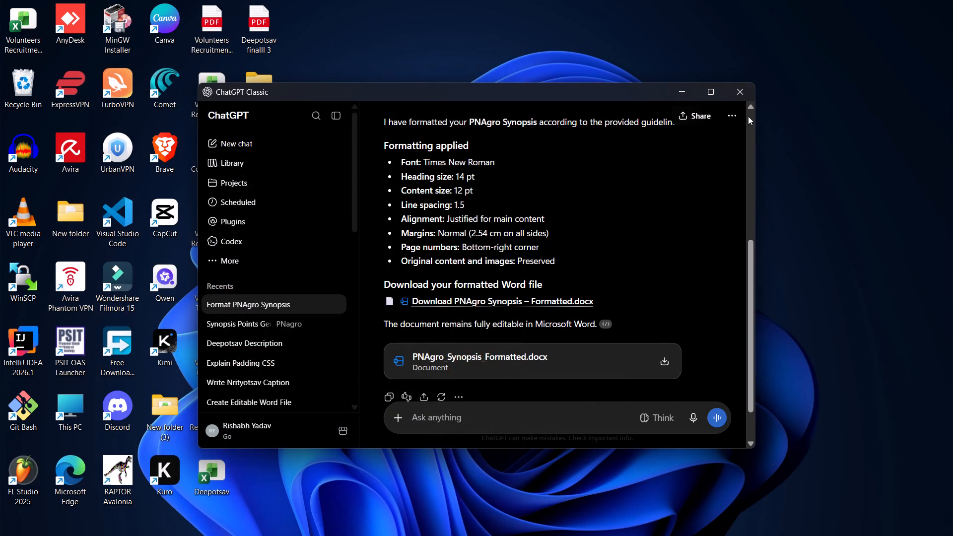
{"action": "left_click", "coordinate": [744, 100]}
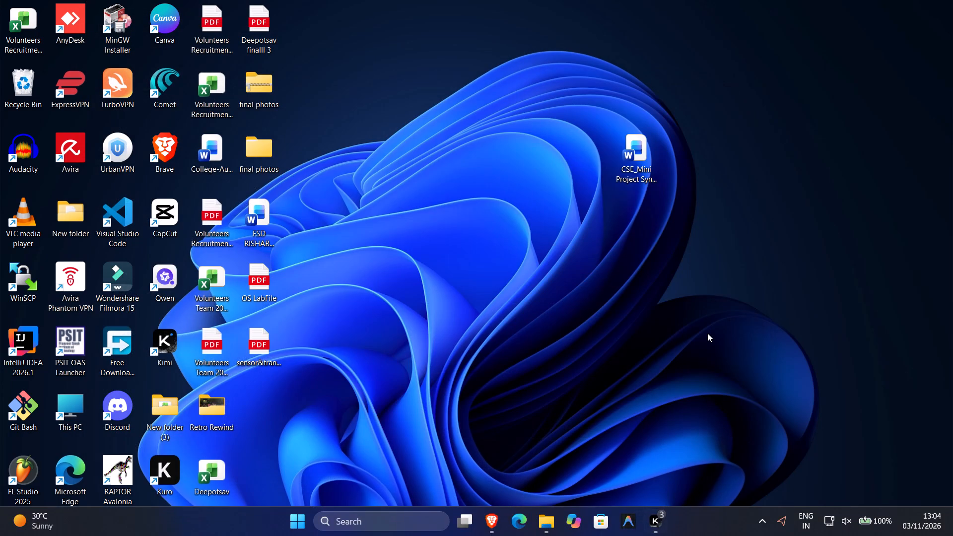
Refresh the desktop.
{"action": "right_click", "coordinate": [707, 333]}
{"action": "left_click", "coordinate": [769, 175]}
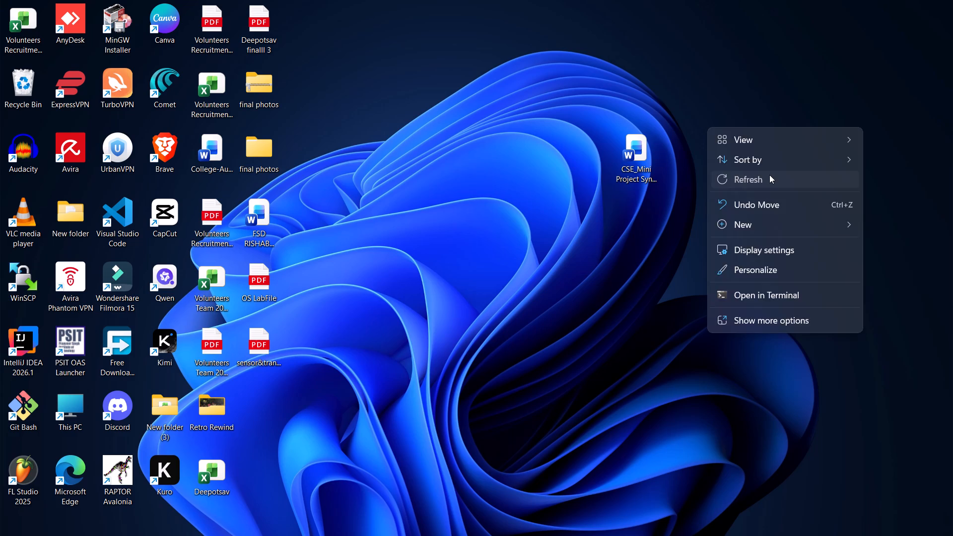
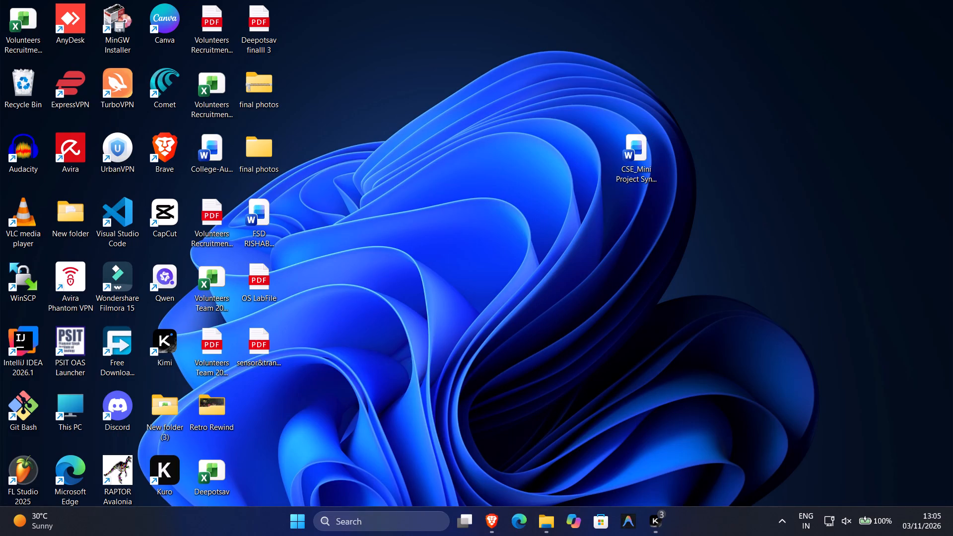
Launch Word and open the more recent of the two identically named student synopsis files from the recent documents.
{"action": "left_click", "coordinate": [424, 513]}
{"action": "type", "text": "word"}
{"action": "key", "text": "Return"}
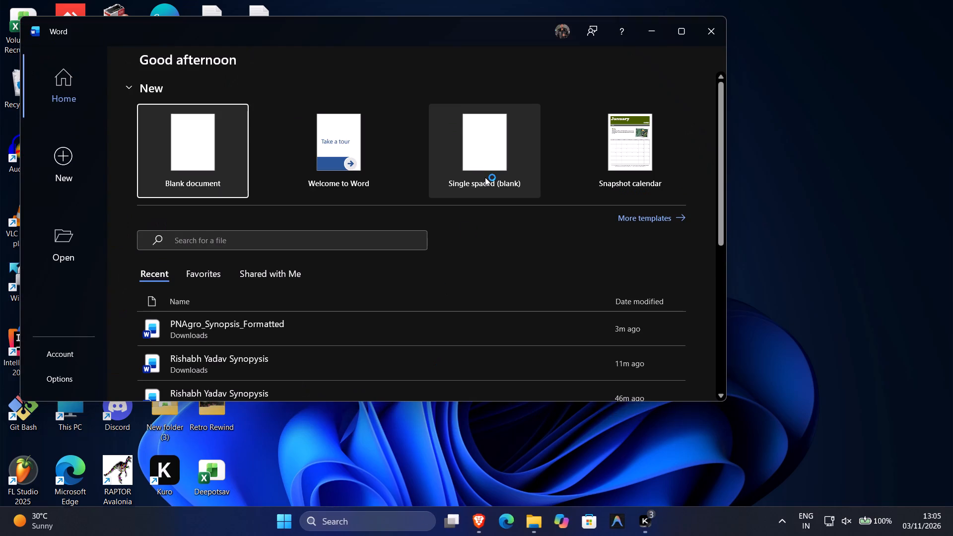
{"action": "left_click", "coordinate": [261, 361]}
{"action": "scroll", "coordinate": [343, 242], "scroll_direction": "down", "scroll_amount": 1}
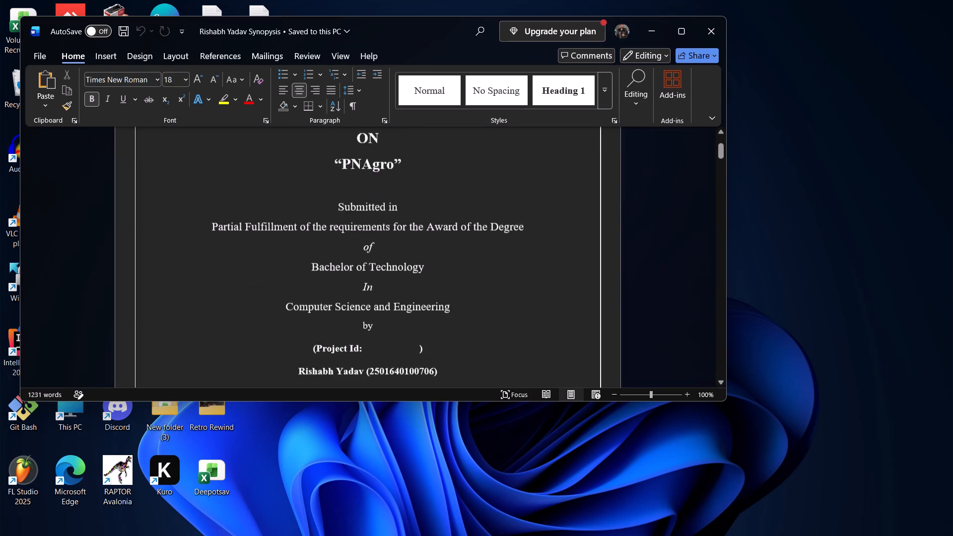
Review the reopened synopsis document in Word from the cover page down to the Feasibility Study heading, checking its layout.
{"action": "scroll", "coordinate": [343, 242], "scroll_direction": "down", "scroll_amount": 3}
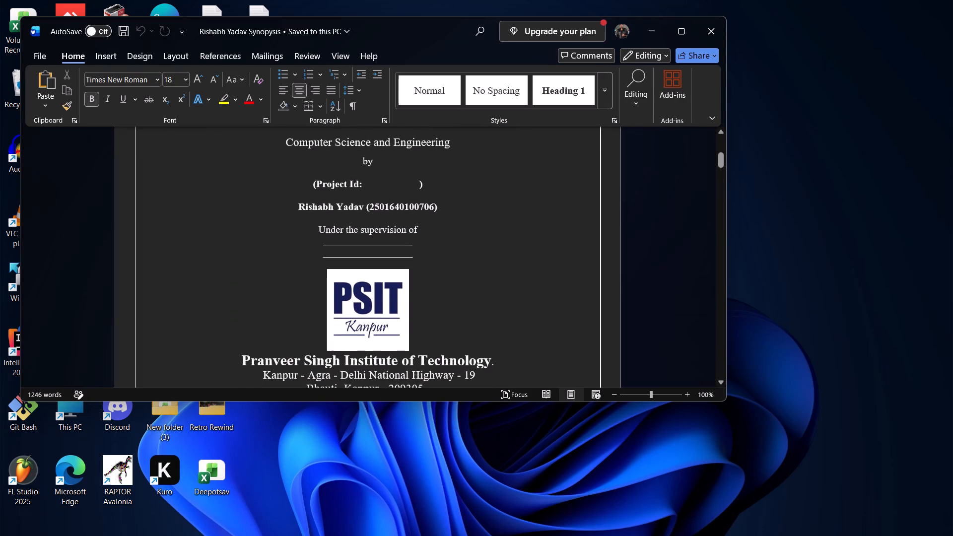
{"action": "scroll", "coordinate": [343, 242], "scroll_direction": "down", "scroll_amount": 8}
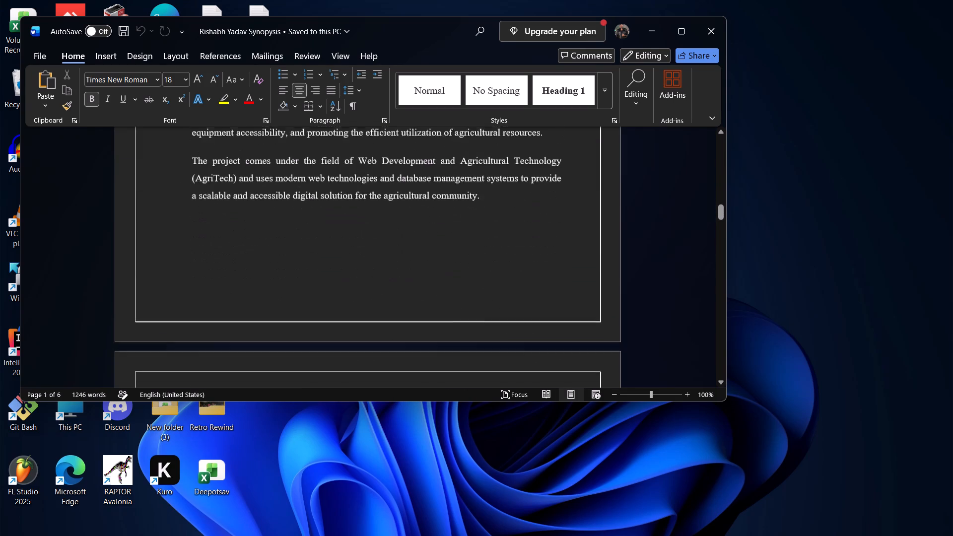
{"action": "scroll", "coordinate": [343, 242], "scroll_direction": "down", "scroll_amount": 6}
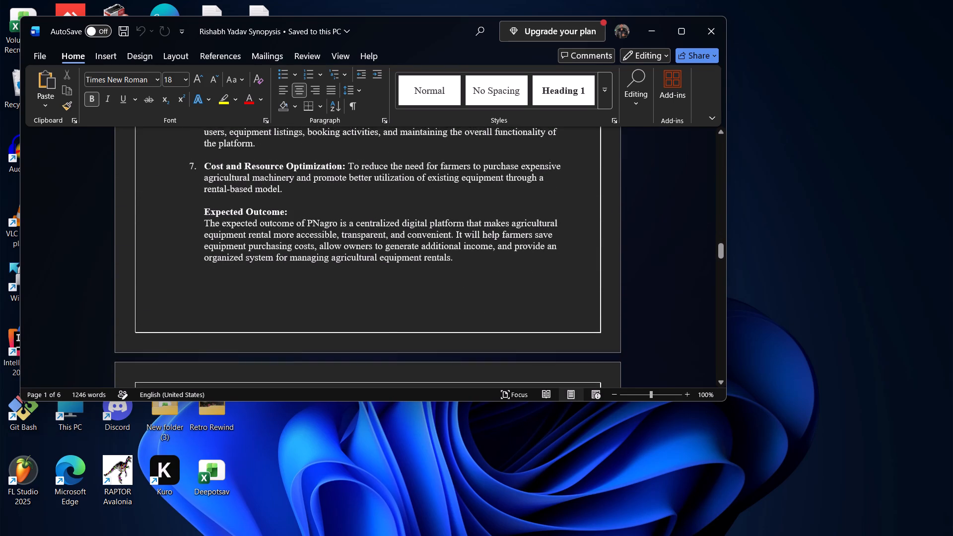
{"action": "scroll", "coordinate": [343, 242], "scroll_direction": "down", "scroll_amount": 2}
{"action": "scroll", "coordinate": [343, 242], "scroll_direction": "up", "scroll_amount": 1}
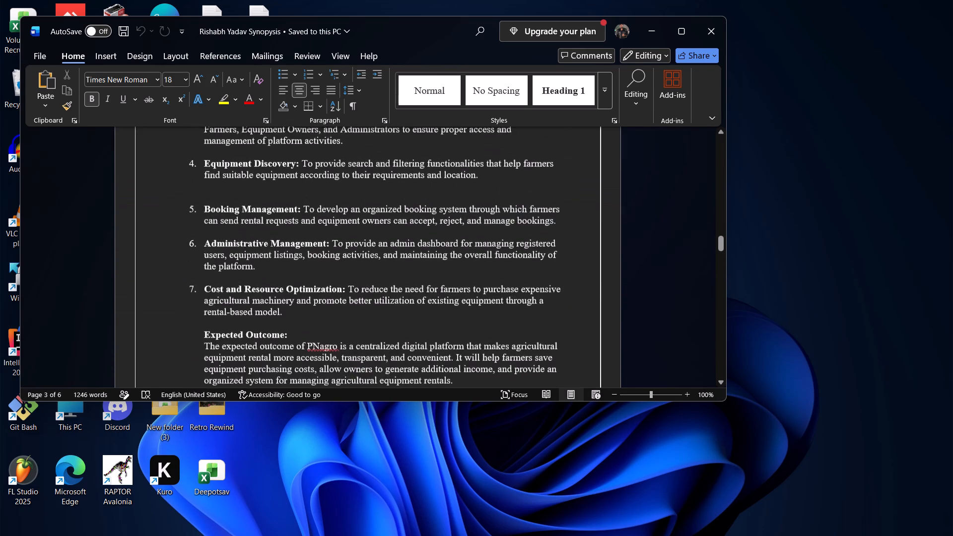
{"action": "scroll", "coordinate": [343, 242], "scroll_direction": "up", "scroll_amount": 1}
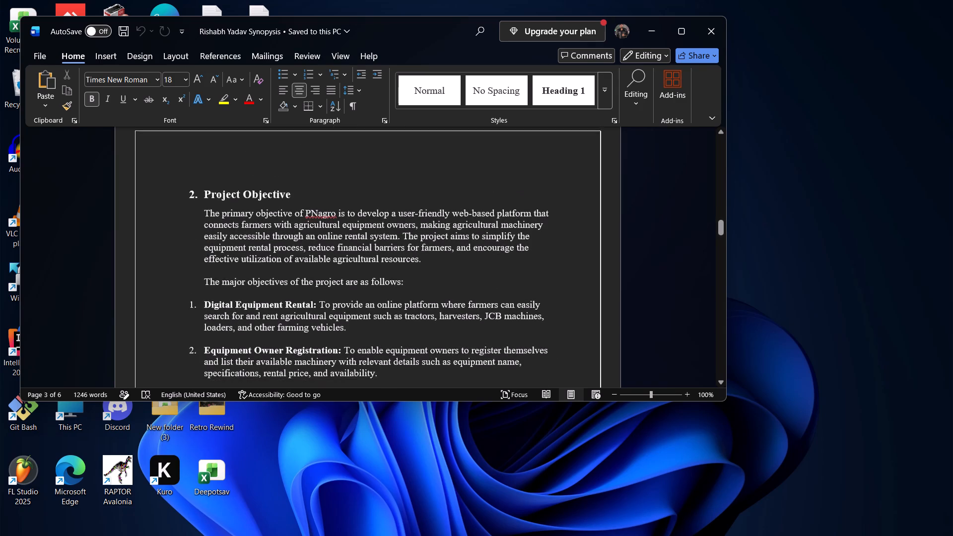
{"action": "scroll", "coordinate": [343, 242], "scroll_direction": "up", "scroll_amount": 1}
{"action": "scroll", "coordinate": [343, 242], "scroll_direction": "down", "scroll_amount": 2}
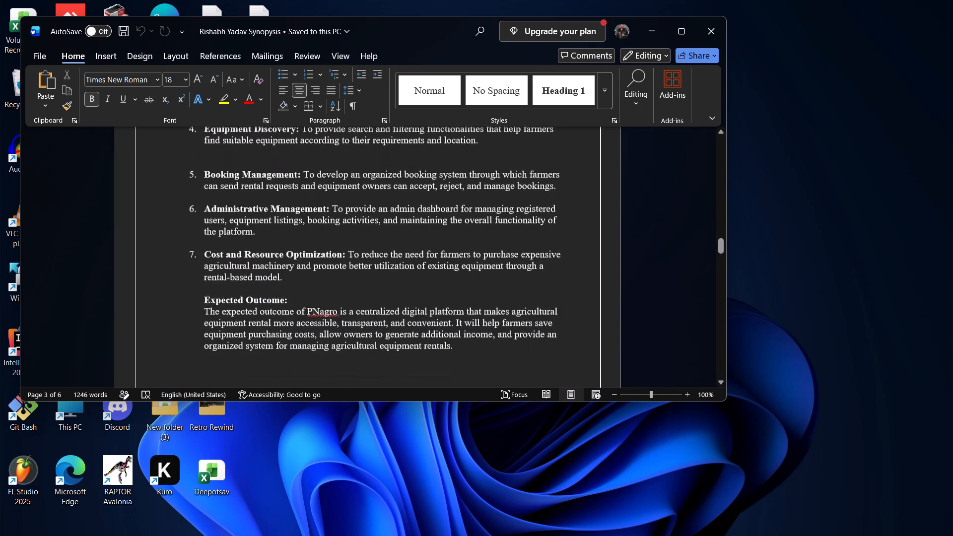
{"action": "scroll", "coordinate": [343, 242], "scroll_direction": "down", "scroll_amount": 1}
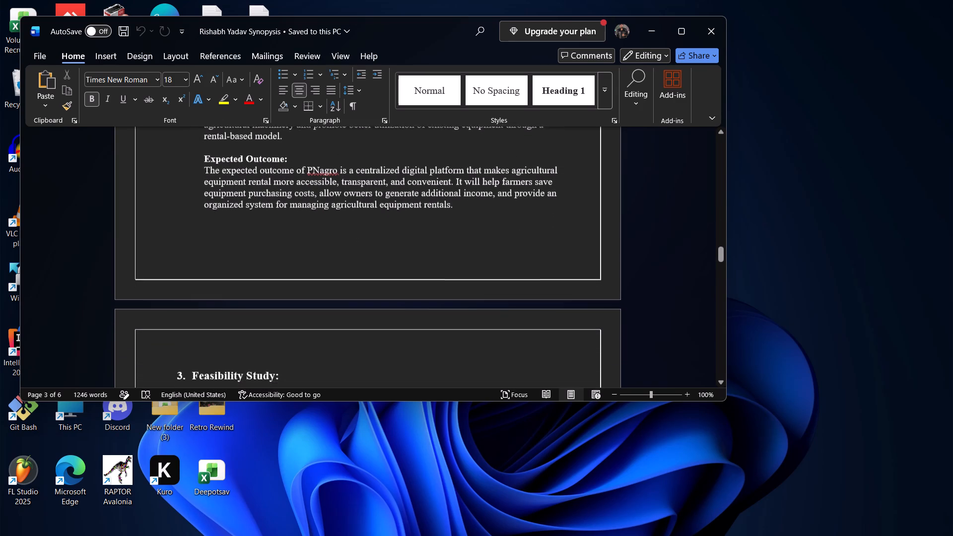
{"action": "scroll", "coordinate": [343, 242], "scroll_direction": "down", "scroll_amount": 2}
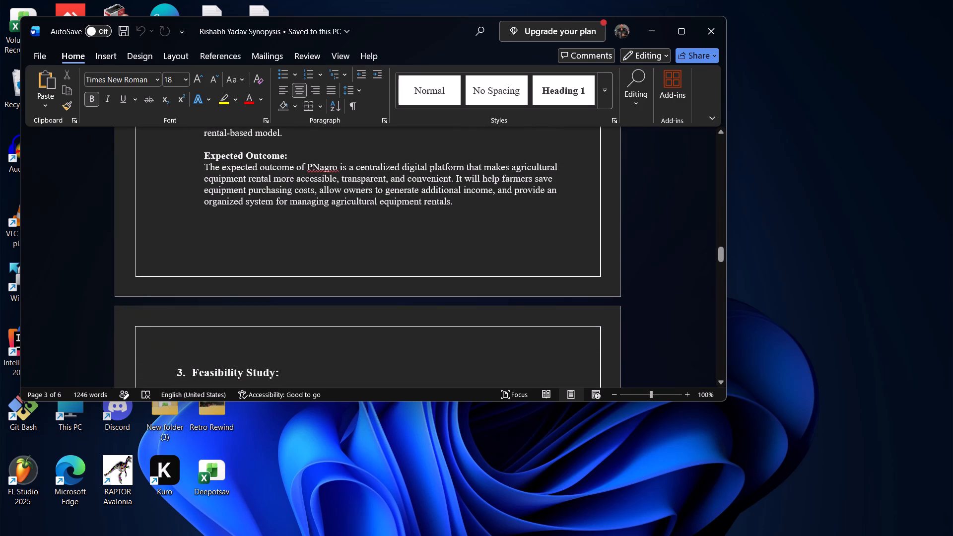
Re-enter the number of the "Feasibility Study:" heading as "3." to line it up with the "Project Objective" heading.
{"action": "left_click", "coordinate": [174, 372]}
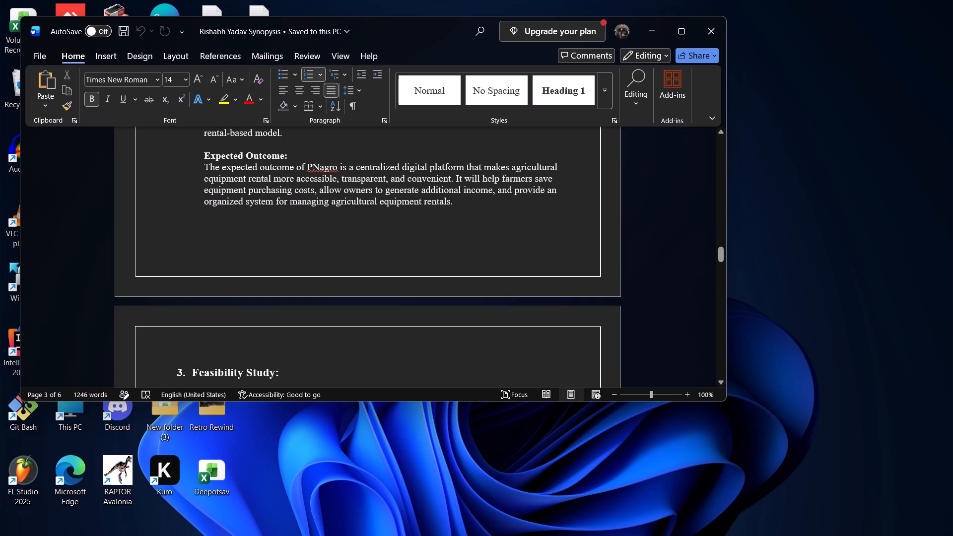
{"action": "left_click", "coordinate": [178, 373]}
{"action": "key", "text": "space"}
{"action": "key", "text": "3"}
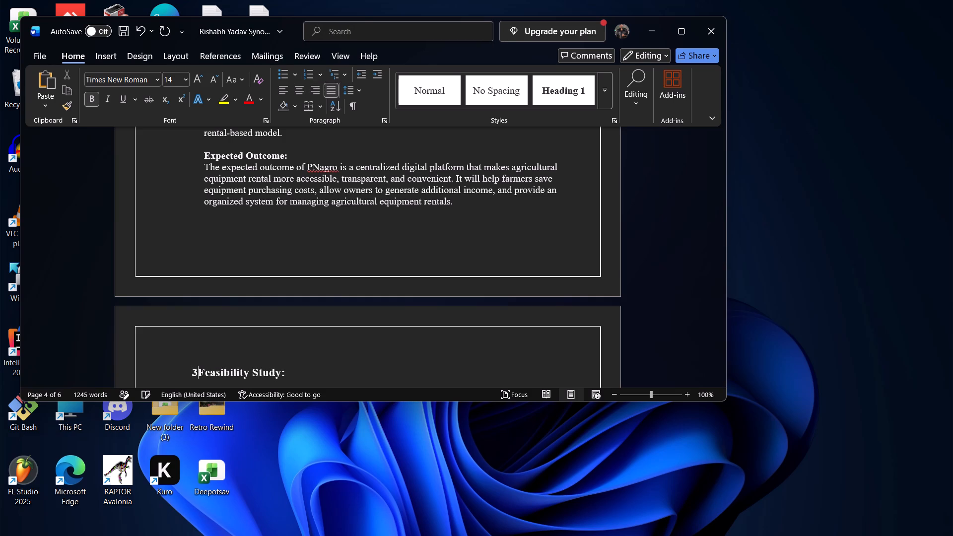
{"action": "key", "text": "period"}
{"action": "key", "text": "space"}
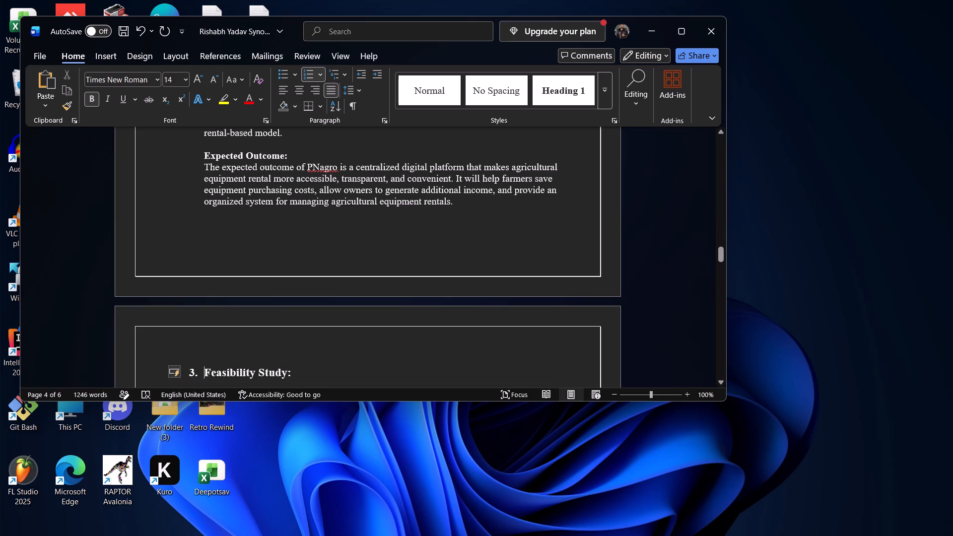
Try to add two spaces before the number of the "Feasibility Study:" heading.
{"action": "left_click", "coordinate": [190, 374]}
{"action": "left_click", "coordinate": [190, 374]}
{"action": "key", "text": "Left"}
{"action": "key", "text": "space"}
{"action": "key", "text": "space"}
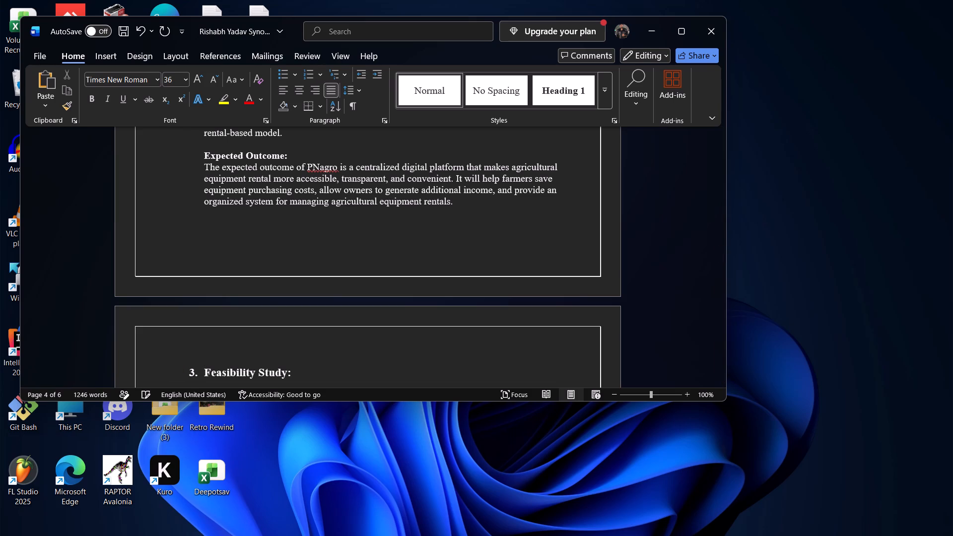
{"action": "left_click", "coordinate": [323, 266]}
Maximize the document window and compare the heading and text alignment across the Project Objective, Feasibility Study and Methodology sections.
{"action": "left_click", "coordinate": [677, 25]}
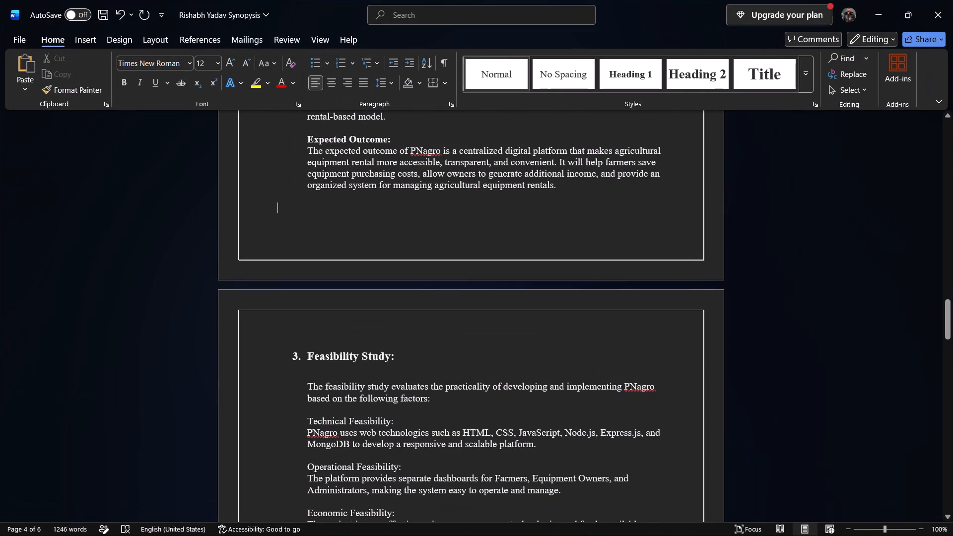
{"action": "scroll", "coordinate": [503, 214], "scroll_direction": "down", "scroll_amount": 2, "text": "ctrl"}
{"action": "scroll", "coordinate": [503, 214], "scroll_direction": "up", "scroll_amount": 1, "text": "ctrl"}
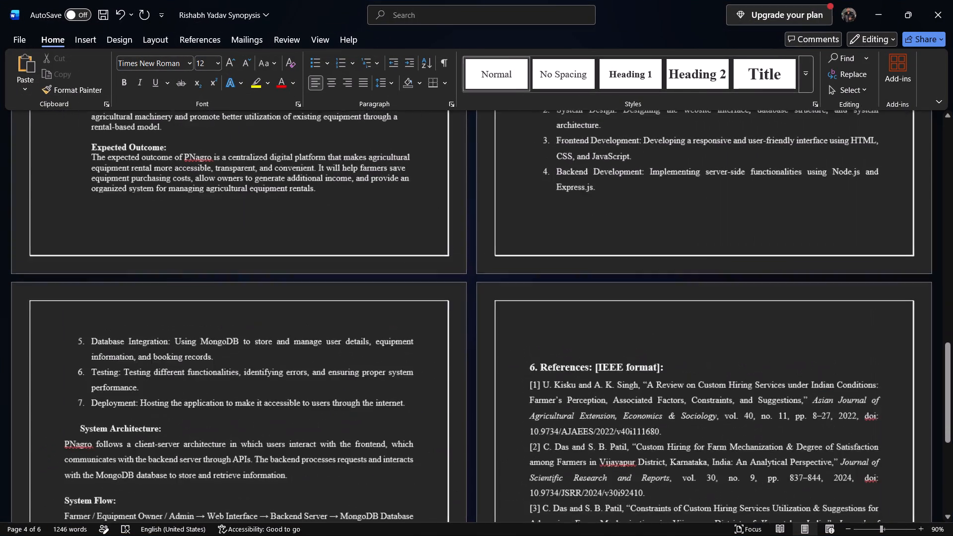
{"action": "scroll", "coordinate": [503, 214], "scroll_direction": "up", "scroll_amount": 1, "text": "ctrl"}
{"action": "scroll", "coordinate": [503, 214], "scroll_direction": "up", "scroll_amount": 2}
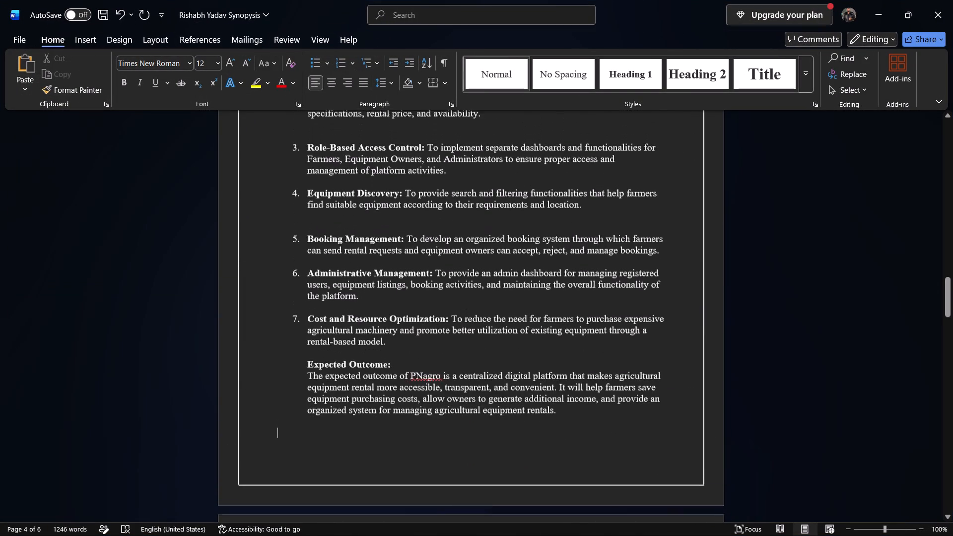
{"action": "scroll", "coordinate": [503, 214], "scroll_direction": "up", "scroll_amount": 2}
{"action": "scroll", "coordinate": [503, 214], "scroll_direction": "right", "scroll_amount": 1}
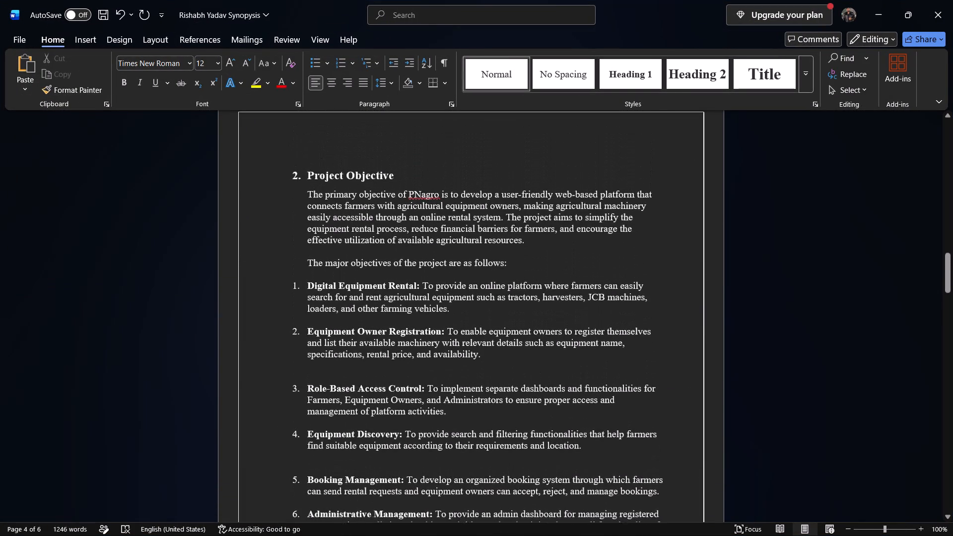
{"action": "scroll", "coordinate": [503, 214], "scroll_direction": "right", "scroll_amount": 1}
{"action": "scroll", "coordinate": [503, 214], "scroll_direction": "down", "scroll_amount": 2}
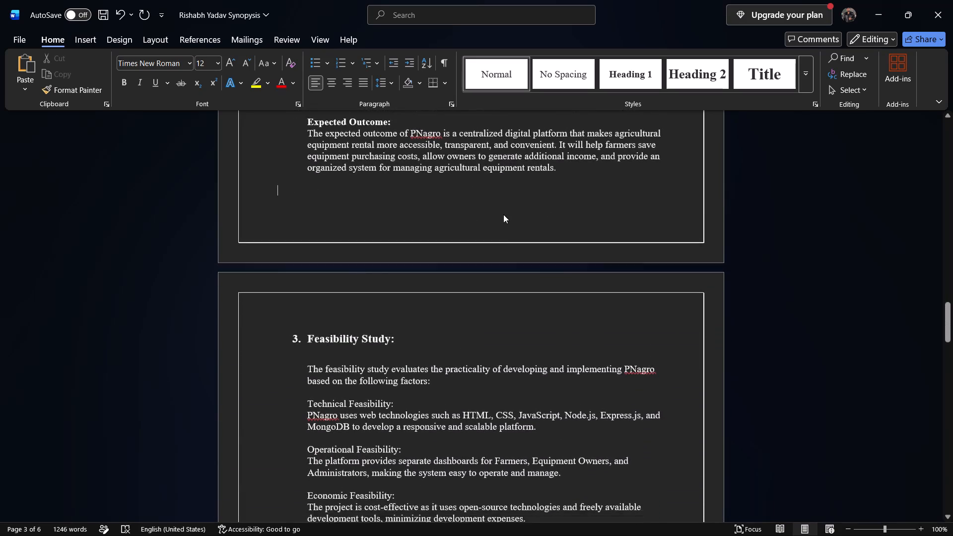
{"action": "scroll", "coordinate": [503, 214], "scroll_direction": "down", "scroll_amount": 2}
{"action": "scroll", "coordinate": [503, 214], "scroll_direction": "up", "scroll_amount": 1}
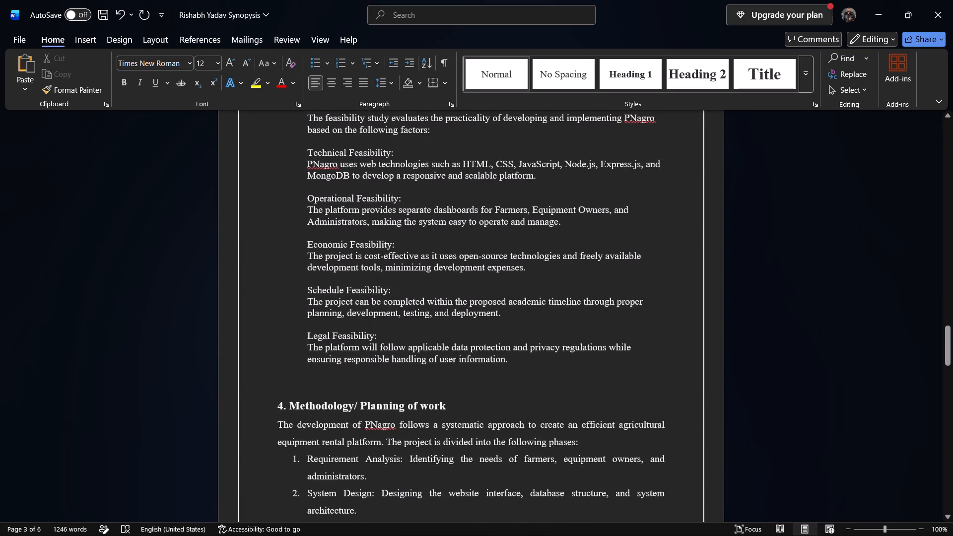
{"action": "scroll", "coordinate": [503, 214], "scroll_direction": "up", "scroll_amount": 1}
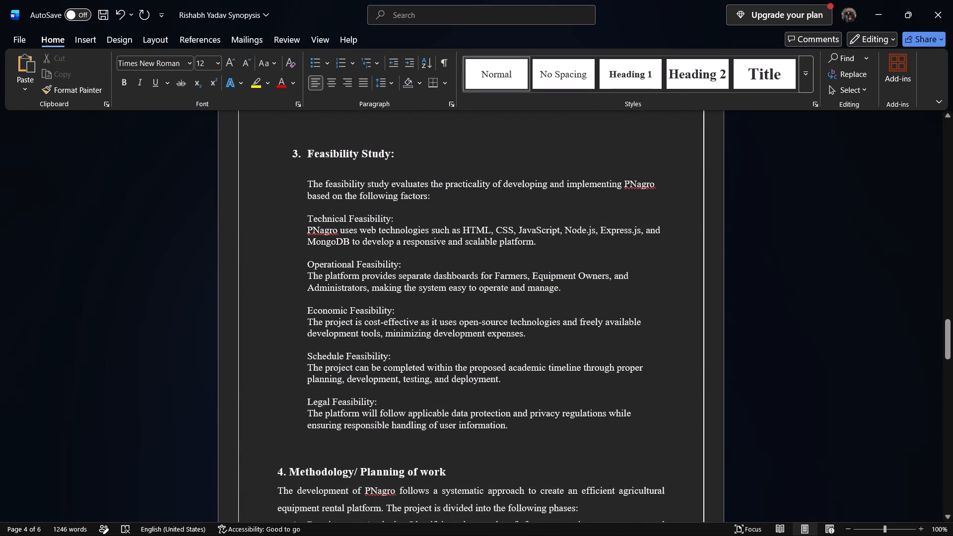
Indent the "4. Methodology/ Planning of work" heading with four leading spaces and one extra space after its number.
{"action": "left_click", "coordinate": [289, 474]}
{"action": "key", "text": "space"}
{"action": "key", "text": "space"}
{"action": "key", "text": "space"}
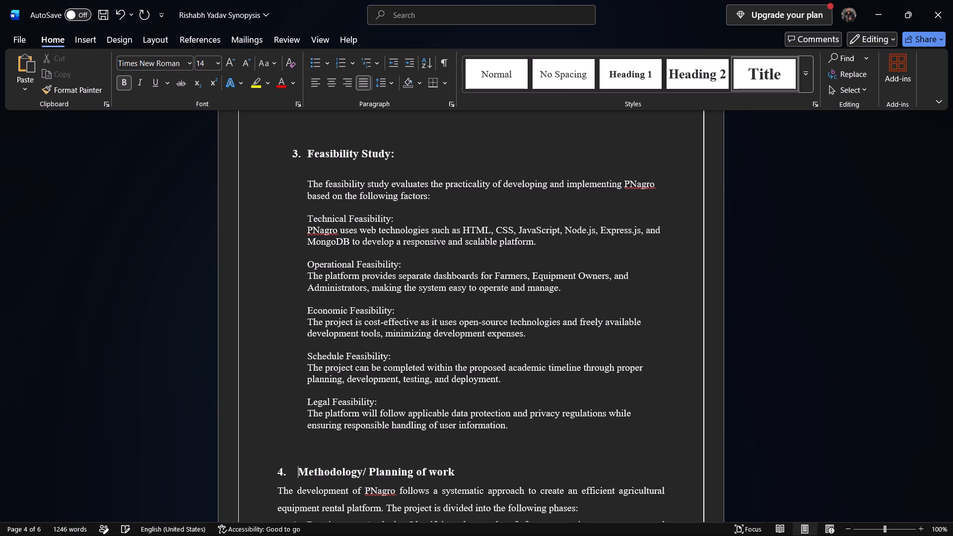
{"action": "key", "text": "space"}
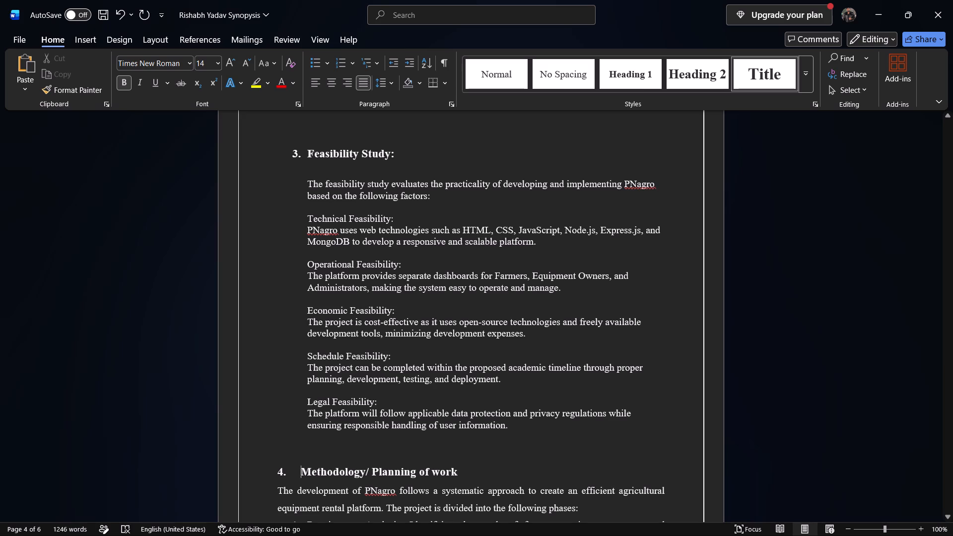
{"action": "left_click", "coordinate": [275, 477]}
{"action": "key", "text": "space"}
{"action": "key", "text": "space"}
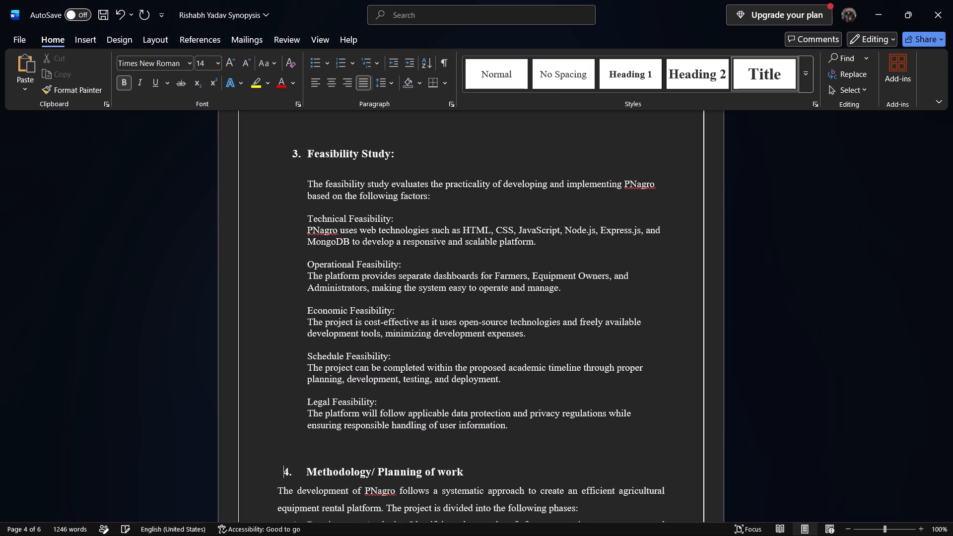
{"action": "key", "text": "space"}
{"action": "key", "text": "space"}
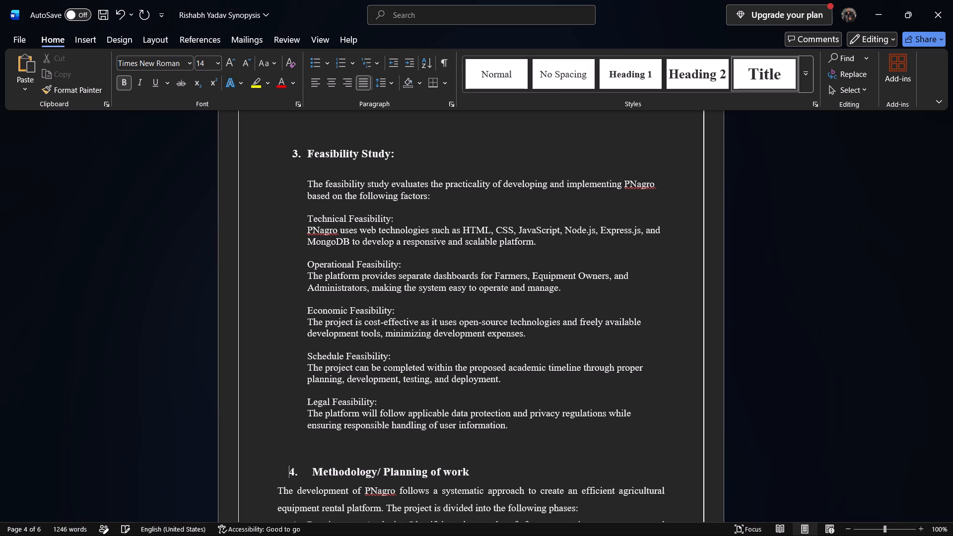
{"action": "left_click", "coordinate": [311, 474]}
{"action": "key", "text": "BackSpace"}
{"action": "key", "text": "BackSpace"}
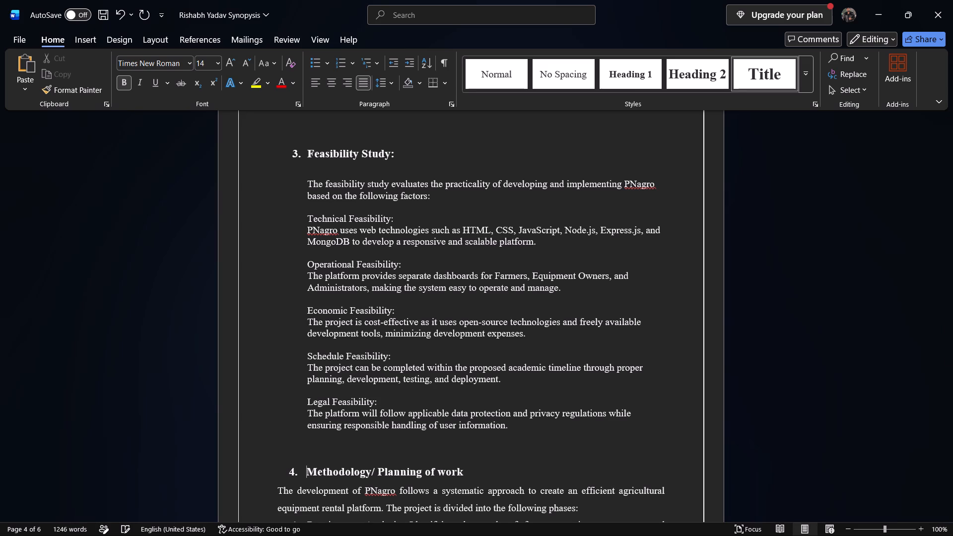
{"action": "key", "text": "BackSpace"}
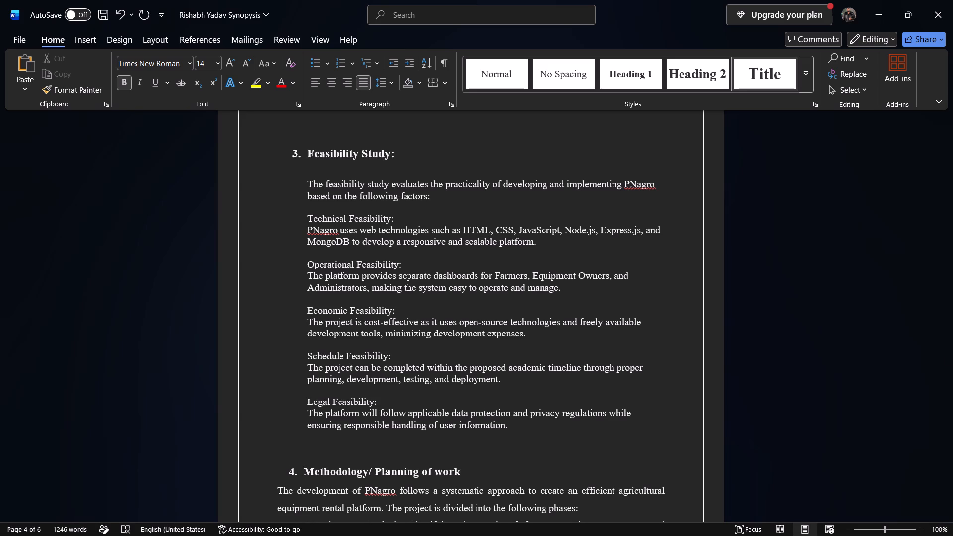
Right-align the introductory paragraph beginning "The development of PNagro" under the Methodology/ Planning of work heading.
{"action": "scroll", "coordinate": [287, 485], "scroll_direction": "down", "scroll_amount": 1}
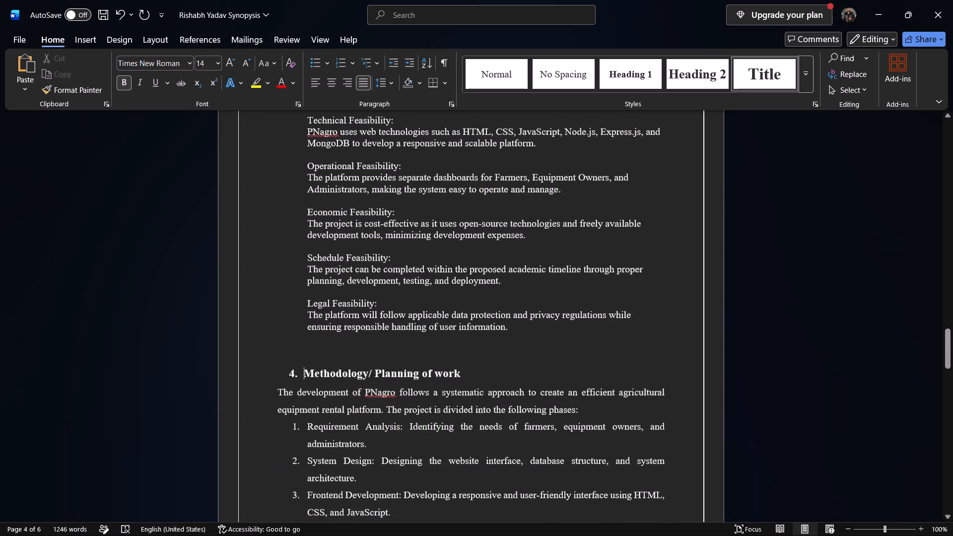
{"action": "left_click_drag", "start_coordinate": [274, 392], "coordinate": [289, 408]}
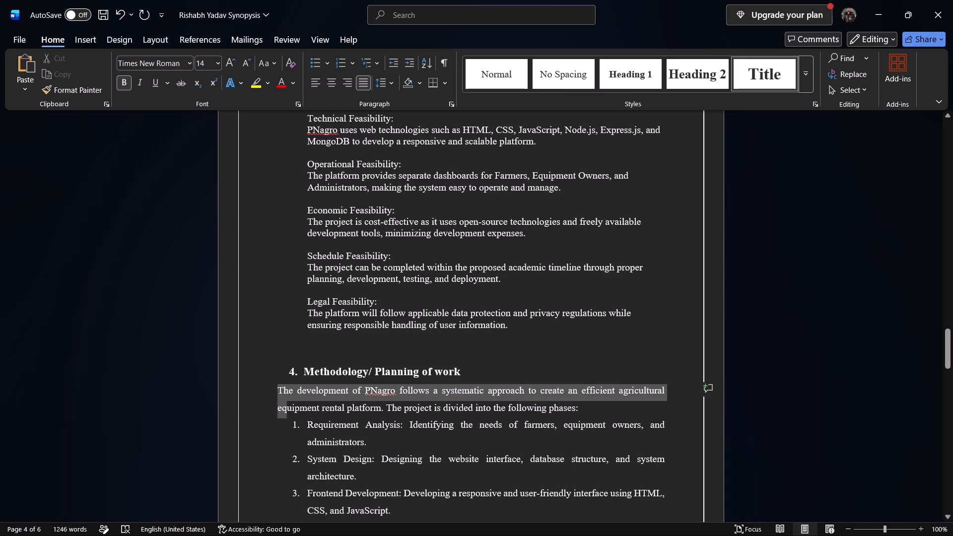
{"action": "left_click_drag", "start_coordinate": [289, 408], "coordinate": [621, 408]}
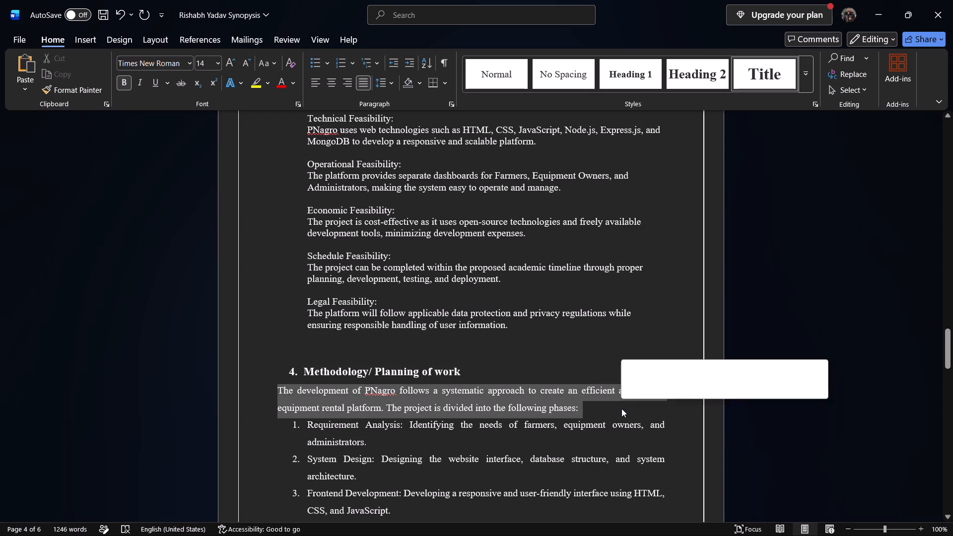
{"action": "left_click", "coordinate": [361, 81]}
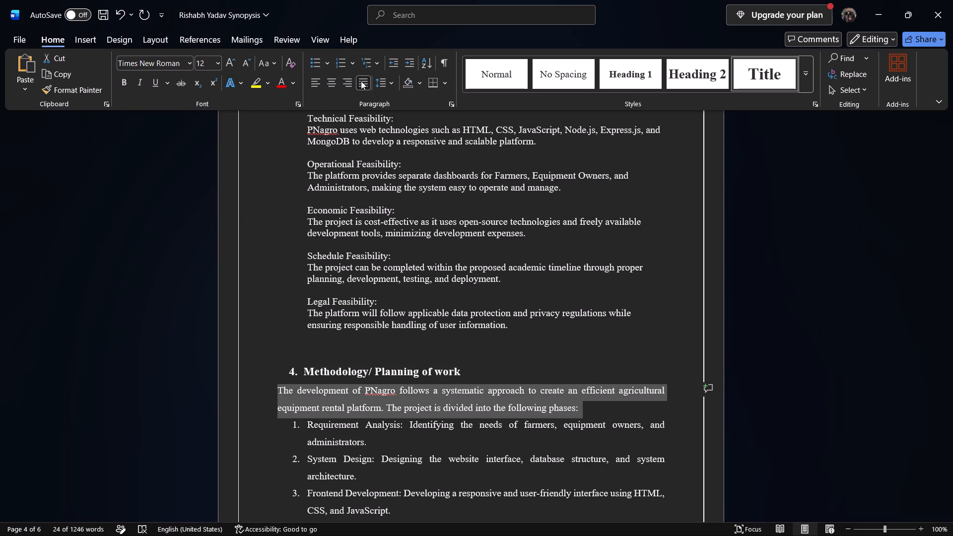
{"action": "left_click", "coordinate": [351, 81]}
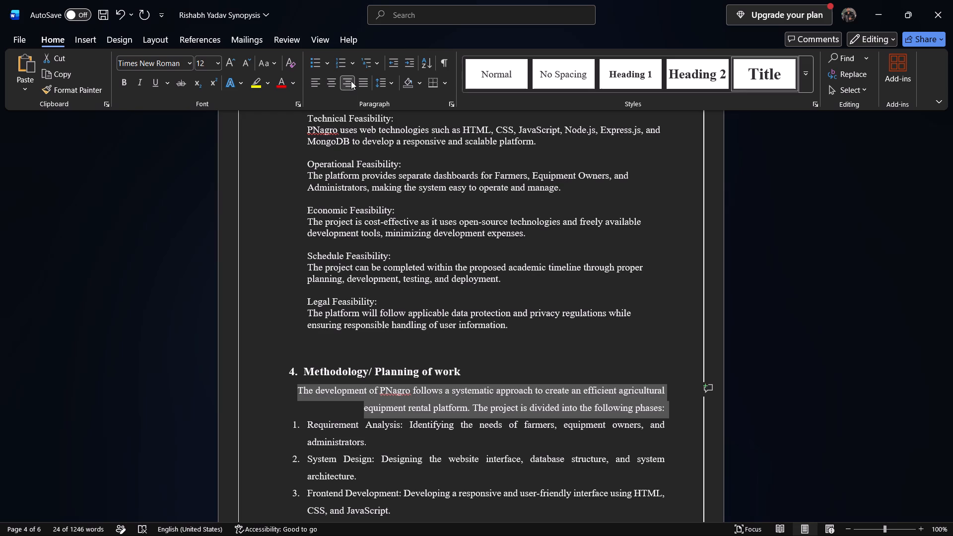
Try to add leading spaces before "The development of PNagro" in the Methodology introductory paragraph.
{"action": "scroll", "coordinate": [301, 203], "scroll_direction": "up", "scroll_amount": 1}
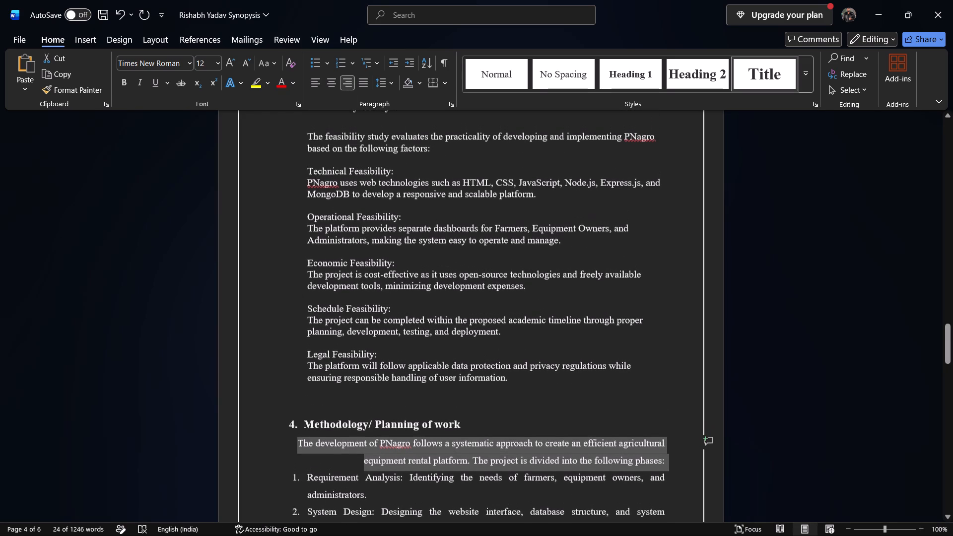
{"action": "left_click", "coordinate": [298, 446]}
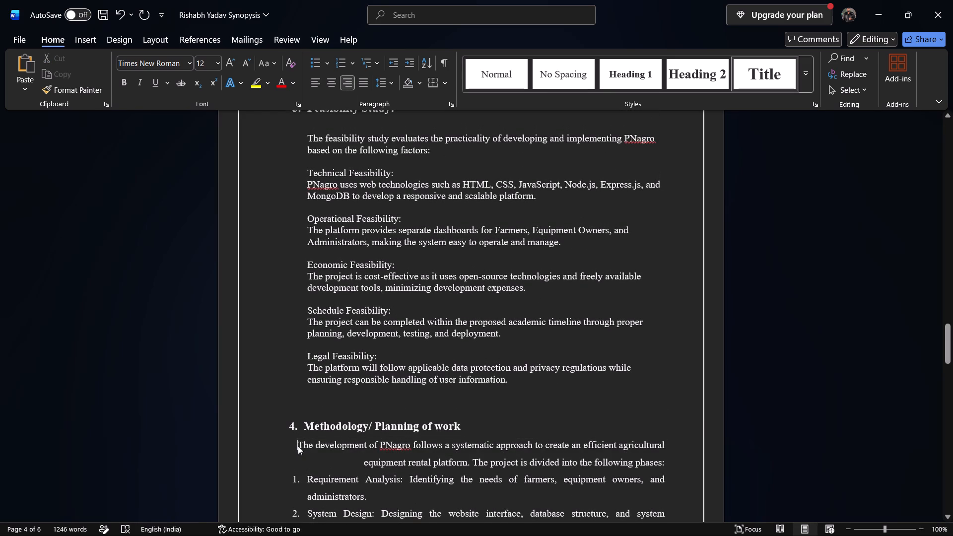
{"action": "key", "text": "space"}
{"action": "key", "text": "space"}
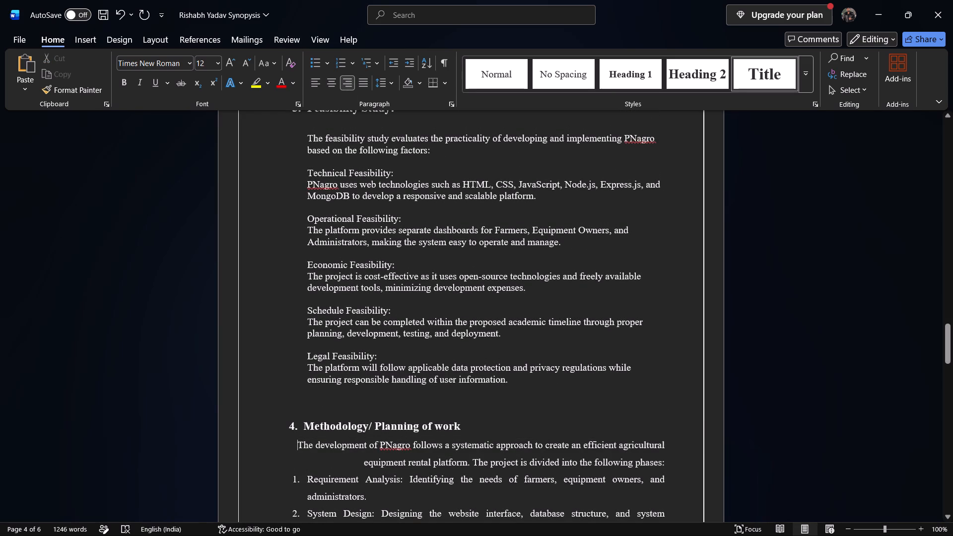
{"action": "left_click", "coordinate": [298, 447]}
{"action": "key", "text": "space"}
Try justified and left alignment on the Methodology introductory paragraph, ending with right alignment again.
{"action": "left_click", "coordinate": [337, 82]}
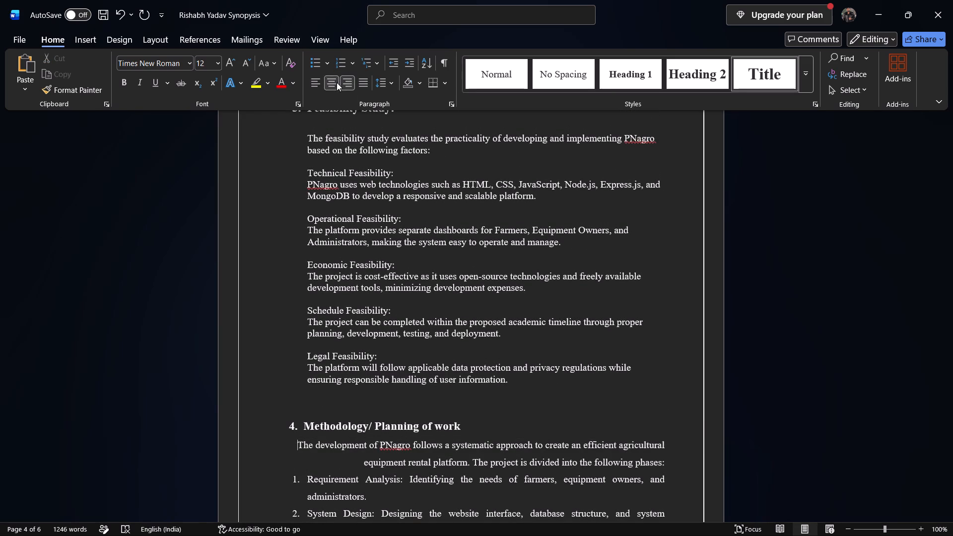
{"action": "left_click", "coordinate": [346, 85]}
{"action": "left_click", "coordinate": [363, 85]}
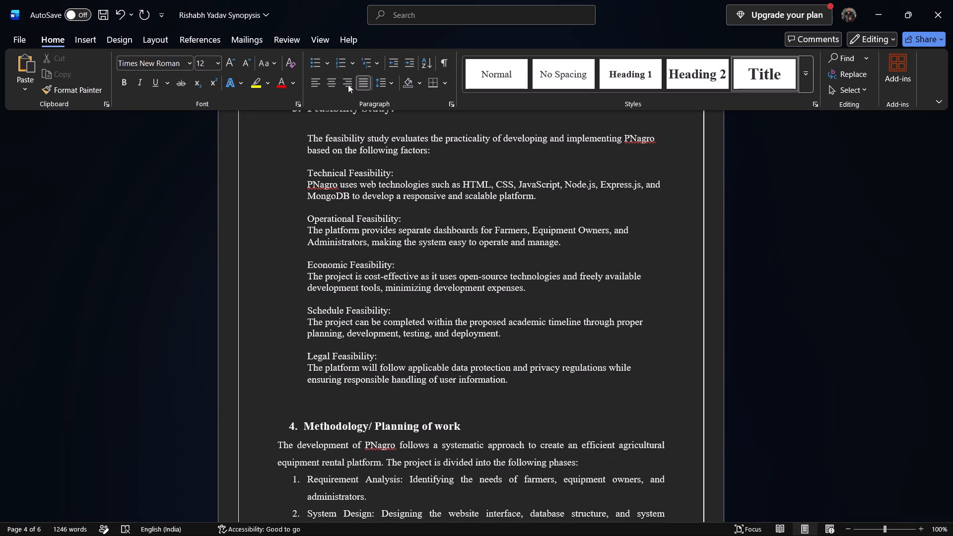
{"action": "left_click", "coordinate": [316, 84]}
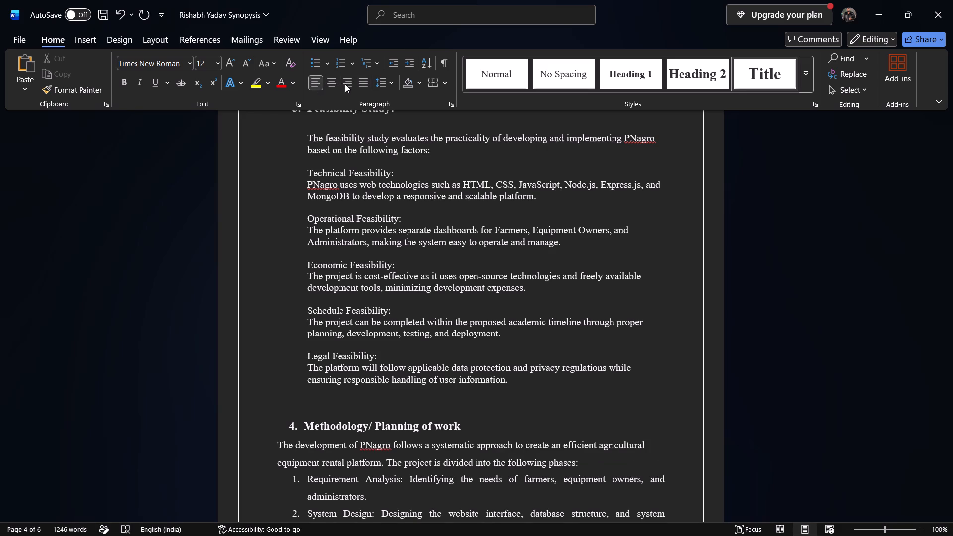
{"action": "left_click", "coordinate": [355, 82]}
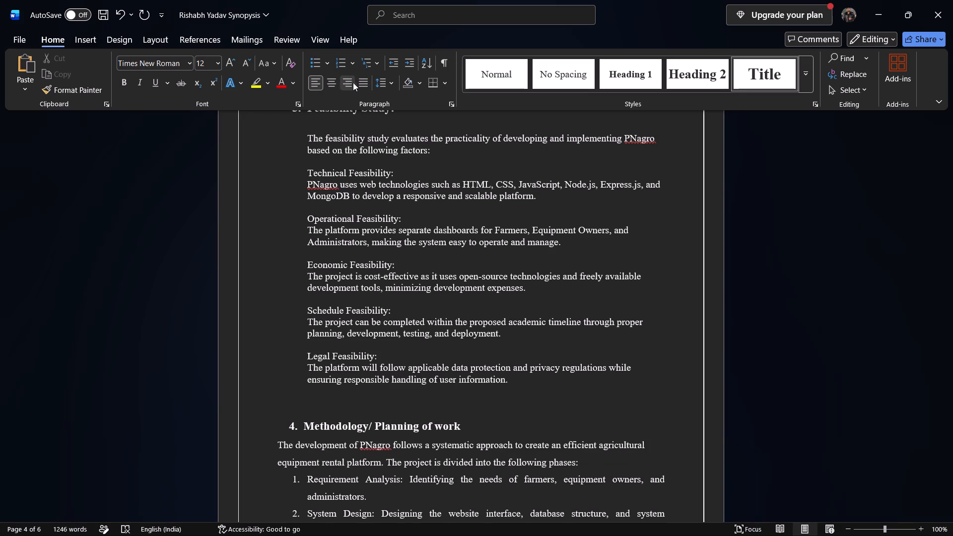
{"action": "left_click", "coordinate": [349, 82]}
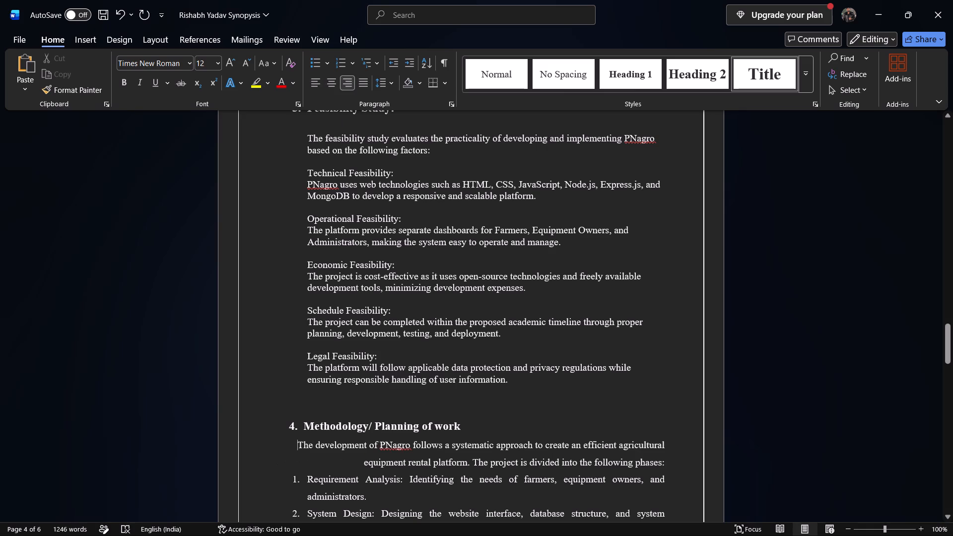
Remove one space between the number "4." and the "Methodology/ Planning of work" heading text.
{"action": "left_click", "coordinate": [305, 424]}
{"action": "key", "text": "BackSpace"}
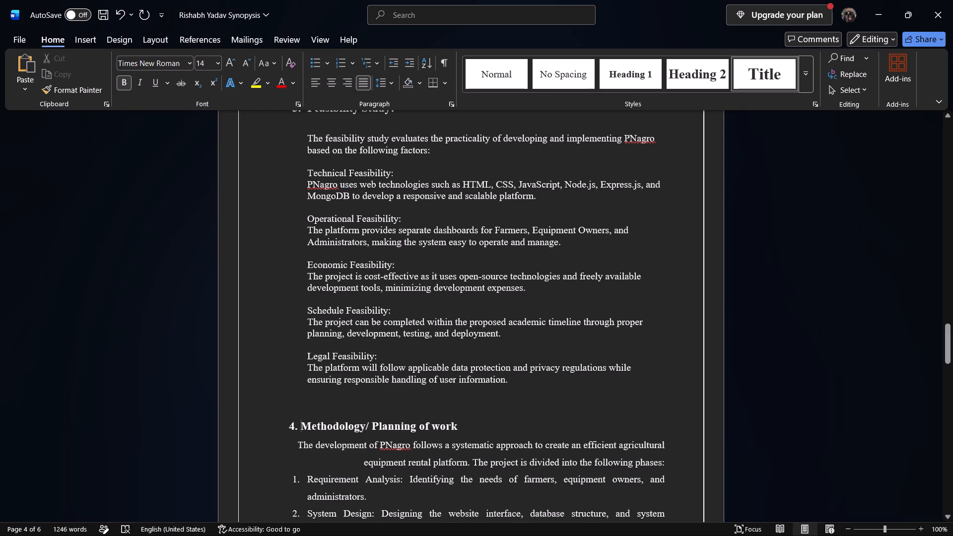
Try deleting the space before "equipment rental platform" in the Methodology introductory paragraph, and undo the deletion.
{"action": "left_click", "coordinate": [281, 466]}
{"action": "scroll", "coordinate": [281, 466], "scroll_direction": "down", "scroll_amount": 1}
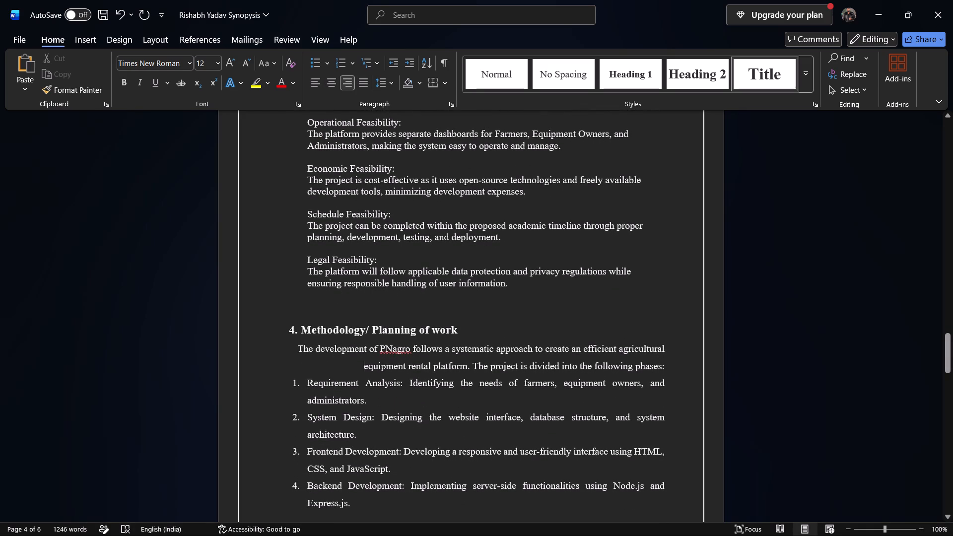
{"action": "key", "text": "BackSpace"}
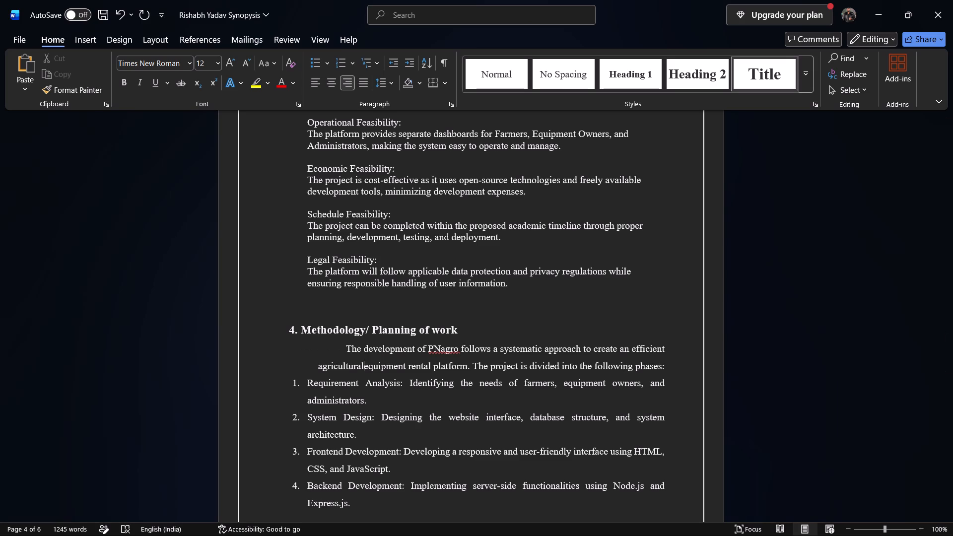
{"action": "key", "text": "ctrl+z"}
Left-align the introductory paragraph under the Methodology/ Planning of work heading.
{"action": "left_click_drag", "start_coordinate": [361, 368], "coordinate": [691, 372]}
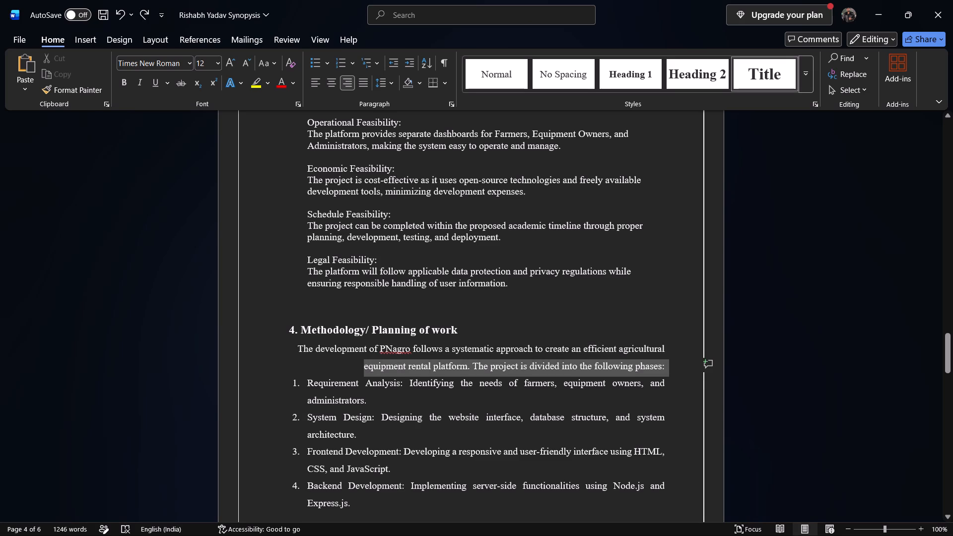
{"action": "left_click_drag", "start_coordinate": [691, 372], "coordinate": [695, 372]}
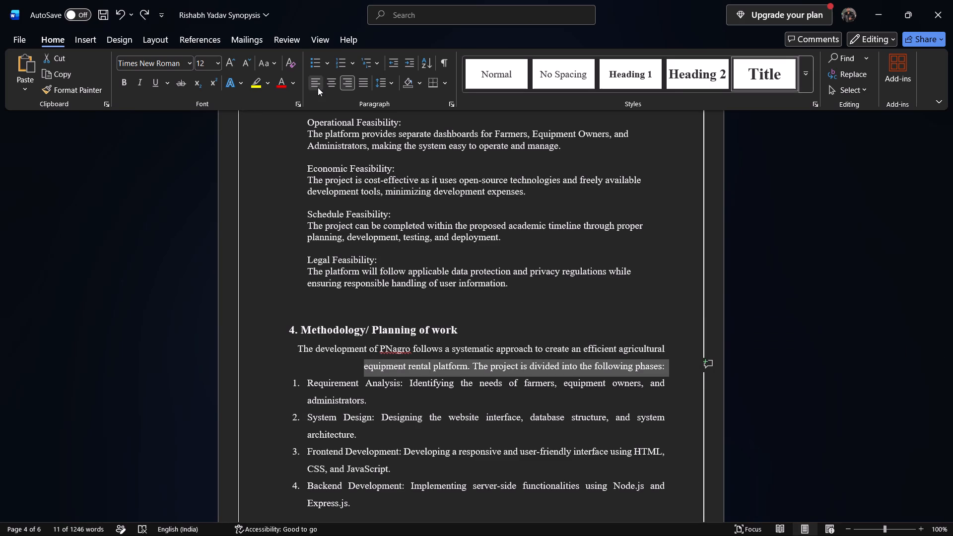
{"action": "left_click", "coordinate": [318, 87]}
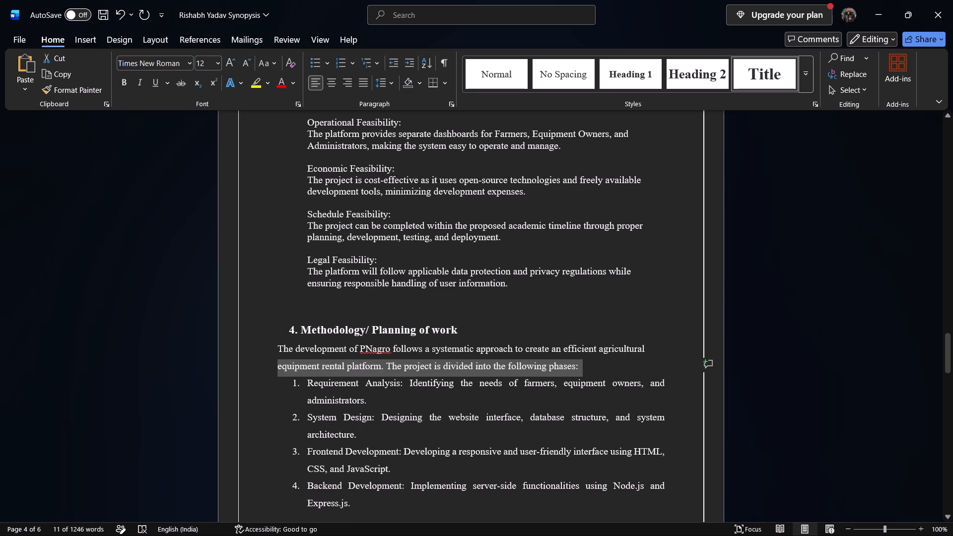
Cut the Methodology introductory paragraph and paste it onto a new line created directly after the "Methodology/ Planning of work" heading.
{"action": "left_click", "coordinate": [273, 340]}
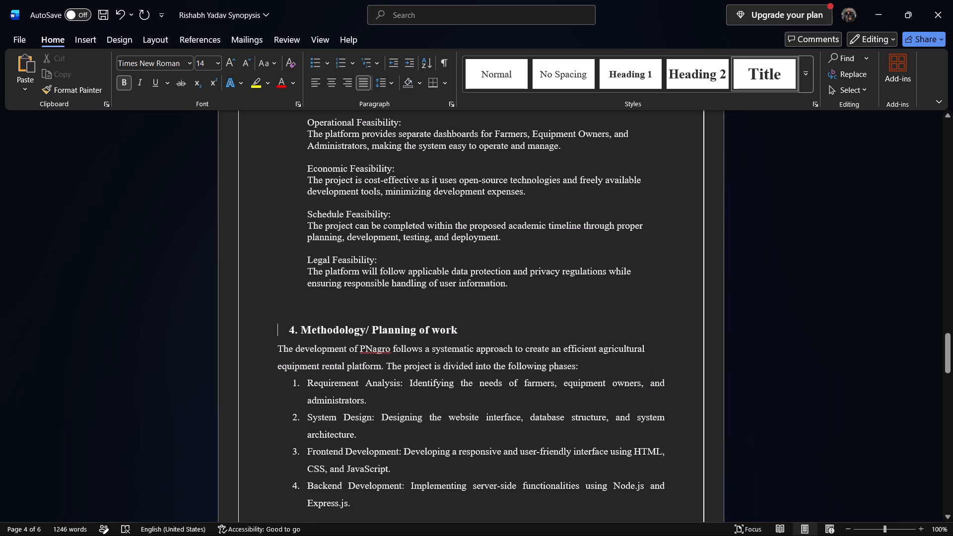
{"action": "scroll", "coordinate": [272, 352], "scroll_direction": "down", "scroll_amount": 1}
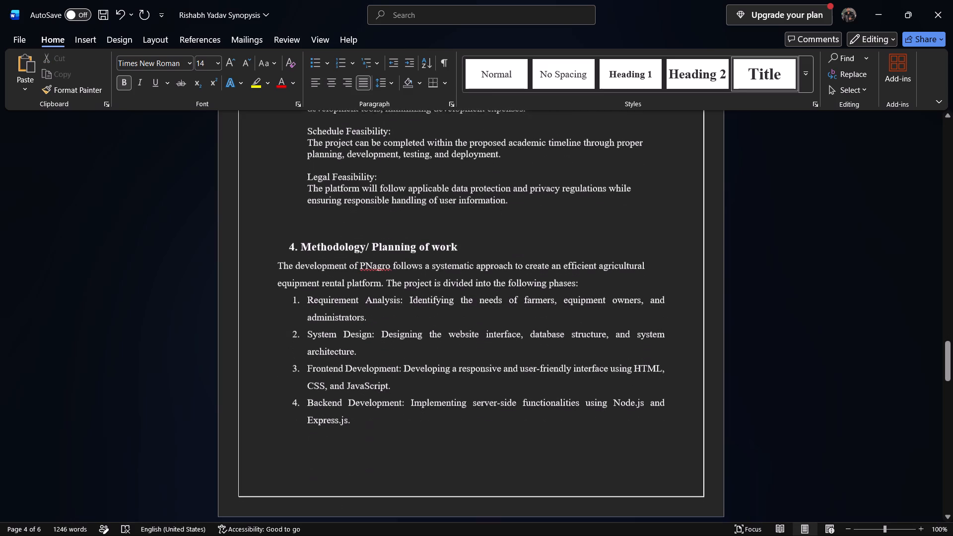
{"action": "scroll", "coordinate": [272, 352], "scroll_direction": "down", "scroll_amount": 1}
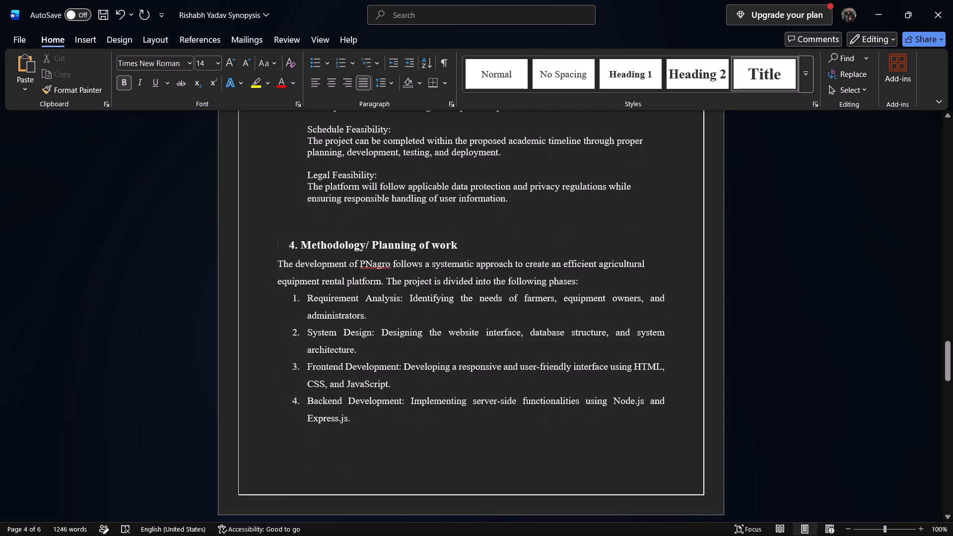
{"action": "left_click_drag", "start_coordinate": [589, 285], "coordinate": [295, 258]}
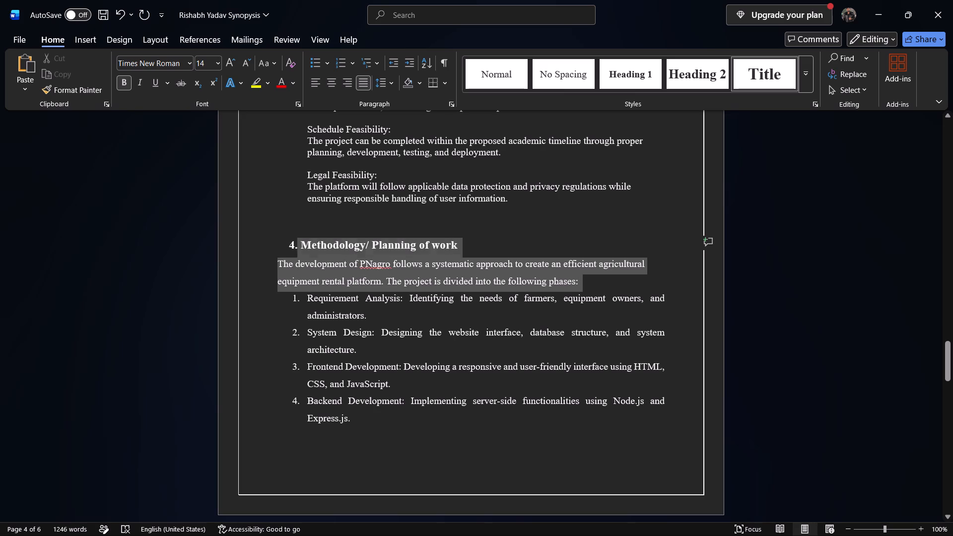
{"action": "left_click_drag", "start_coordinate": [295, 258], "coordinate": [273, 266]}
{"action": "key", "text": "ctrl+x"}
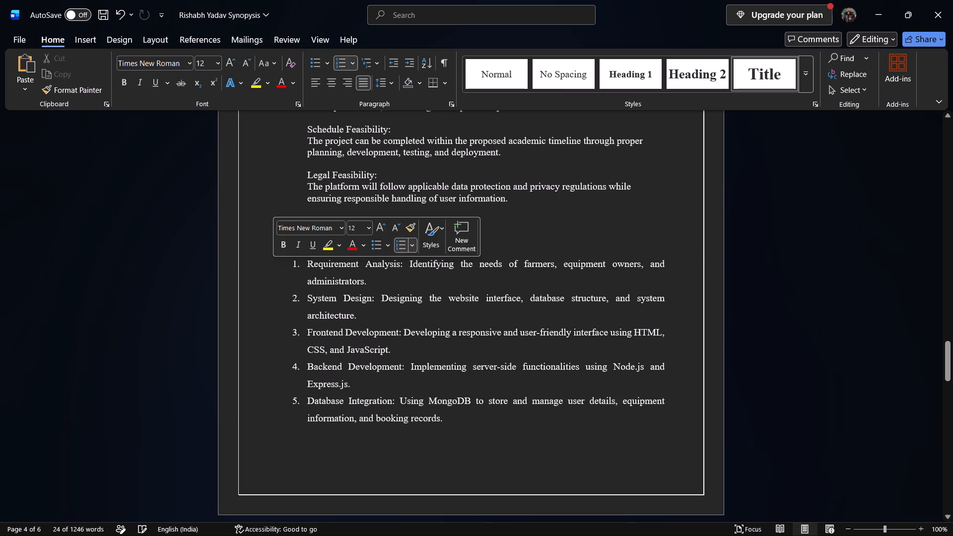
{"action": "left_click", "coordinate": [378, 295]}
{"action": "left_click", "coordinate": [460, 246]}
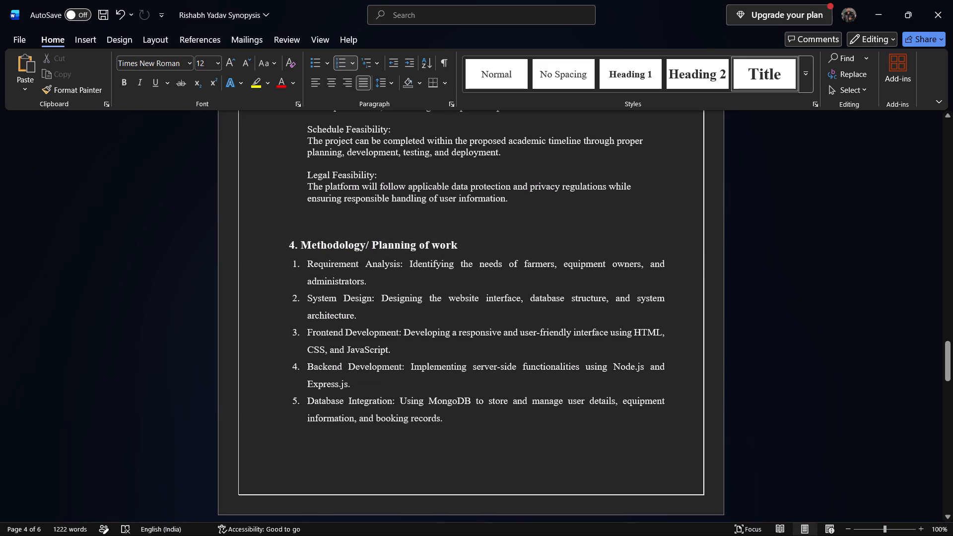
{"action": "key", "text": "Return"}
{"action": "key", "text": "BackSpace"}
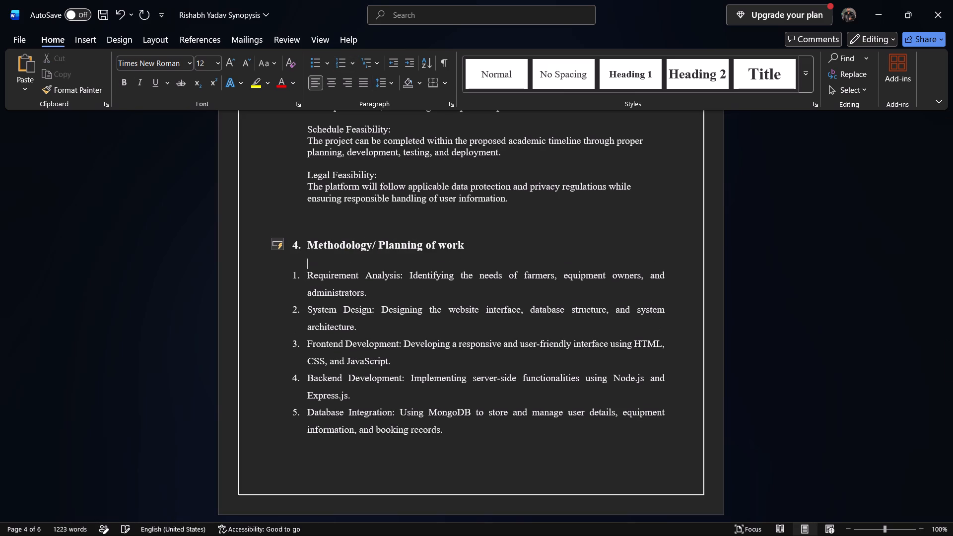
{"action": "key", "text": "ctrl+v"}
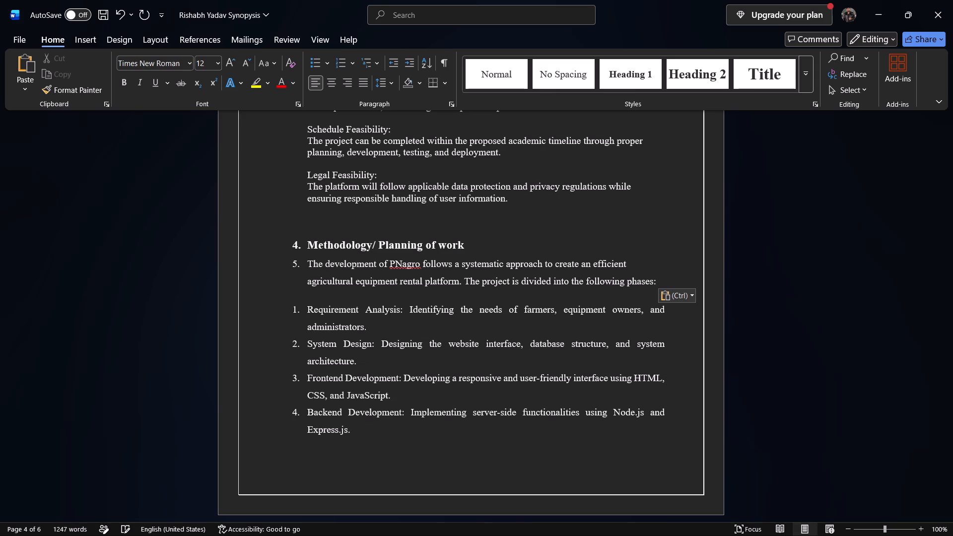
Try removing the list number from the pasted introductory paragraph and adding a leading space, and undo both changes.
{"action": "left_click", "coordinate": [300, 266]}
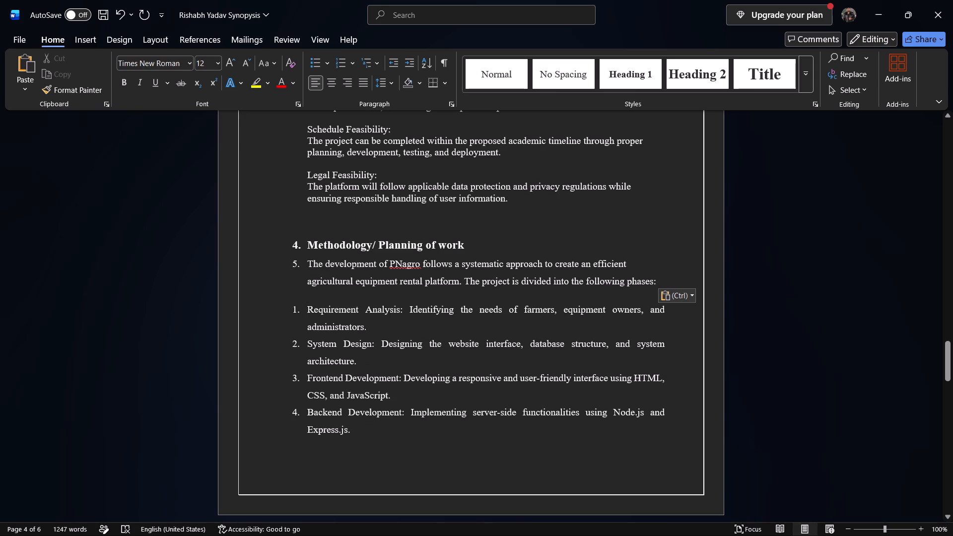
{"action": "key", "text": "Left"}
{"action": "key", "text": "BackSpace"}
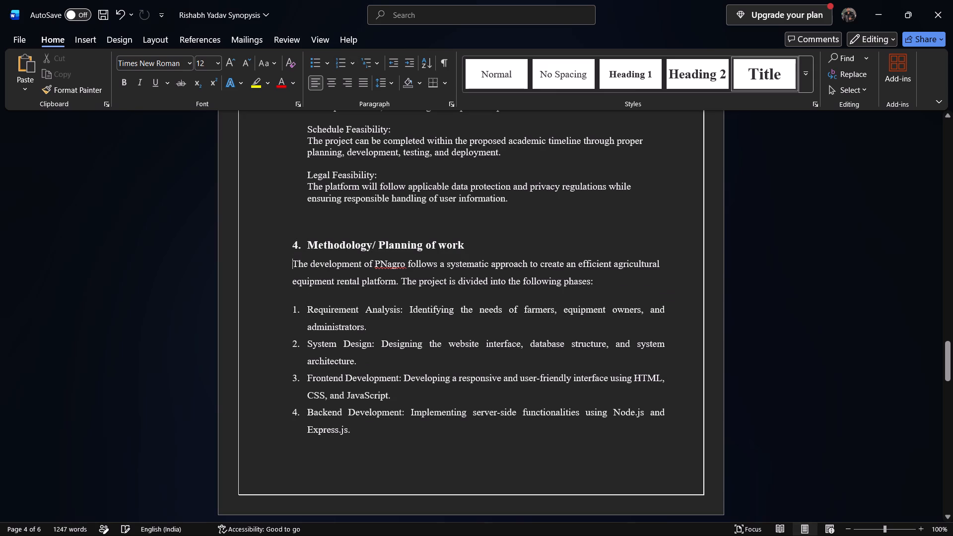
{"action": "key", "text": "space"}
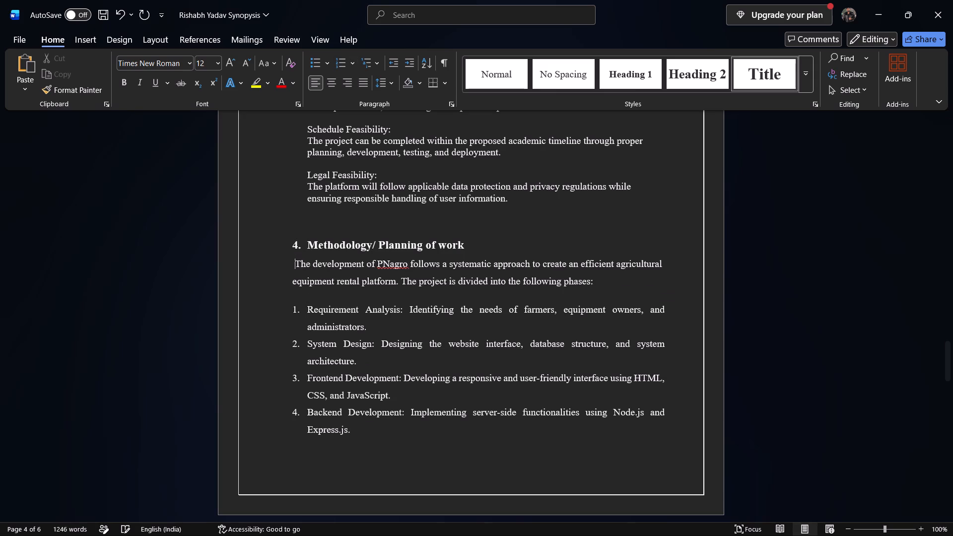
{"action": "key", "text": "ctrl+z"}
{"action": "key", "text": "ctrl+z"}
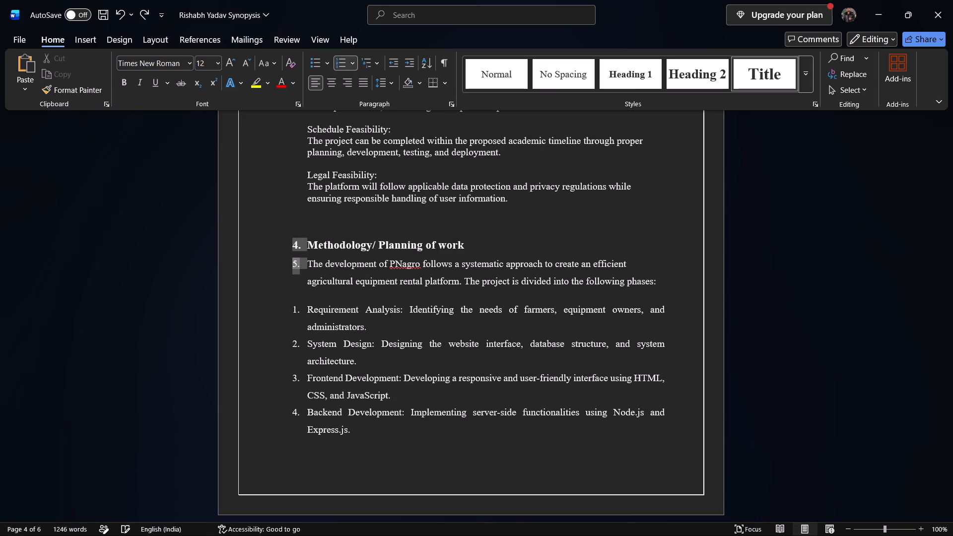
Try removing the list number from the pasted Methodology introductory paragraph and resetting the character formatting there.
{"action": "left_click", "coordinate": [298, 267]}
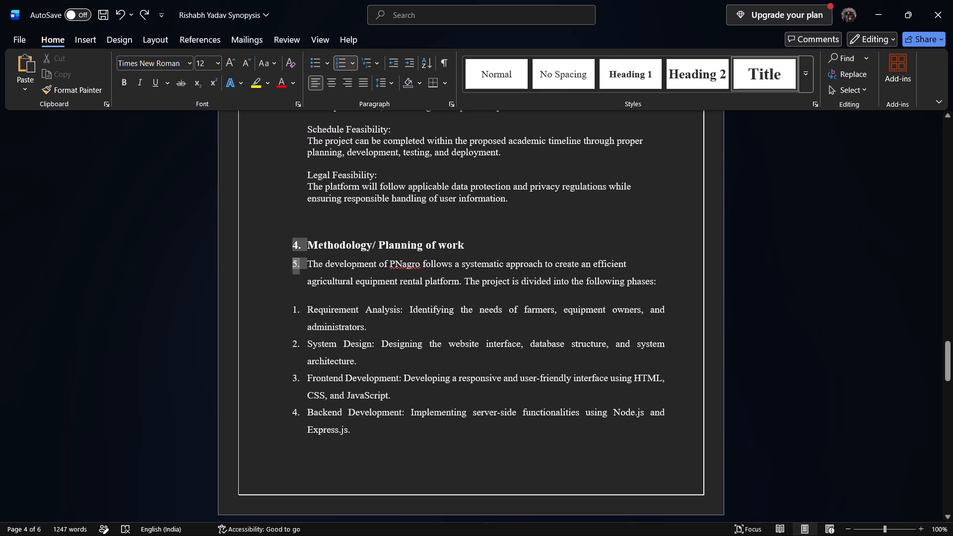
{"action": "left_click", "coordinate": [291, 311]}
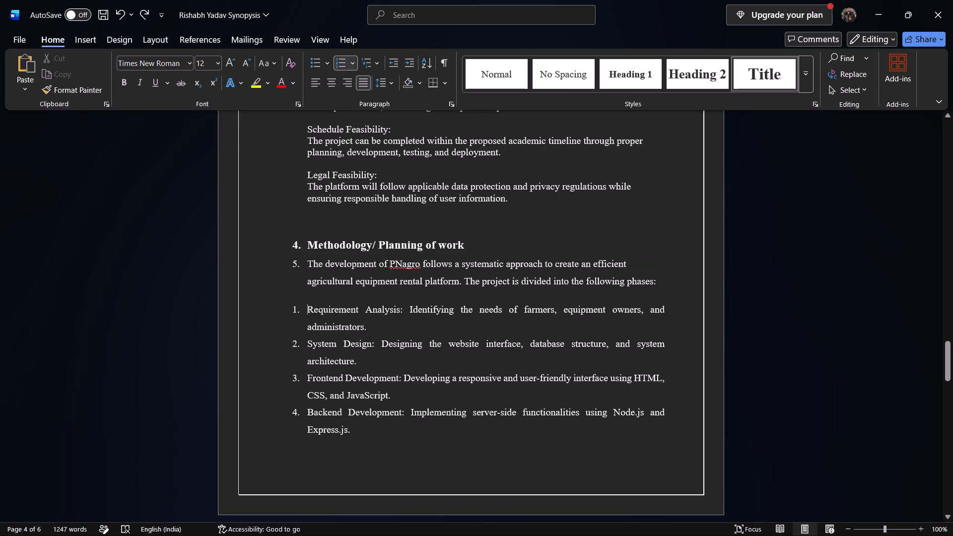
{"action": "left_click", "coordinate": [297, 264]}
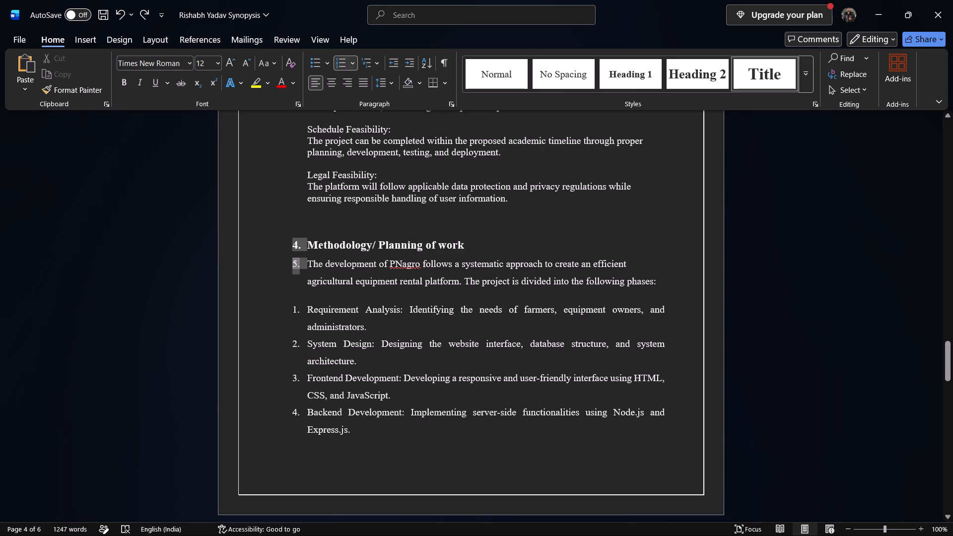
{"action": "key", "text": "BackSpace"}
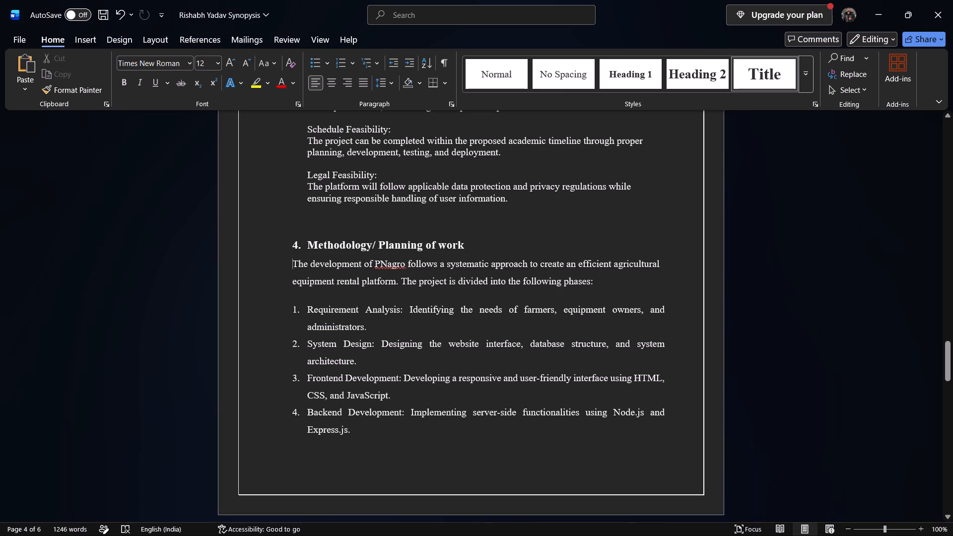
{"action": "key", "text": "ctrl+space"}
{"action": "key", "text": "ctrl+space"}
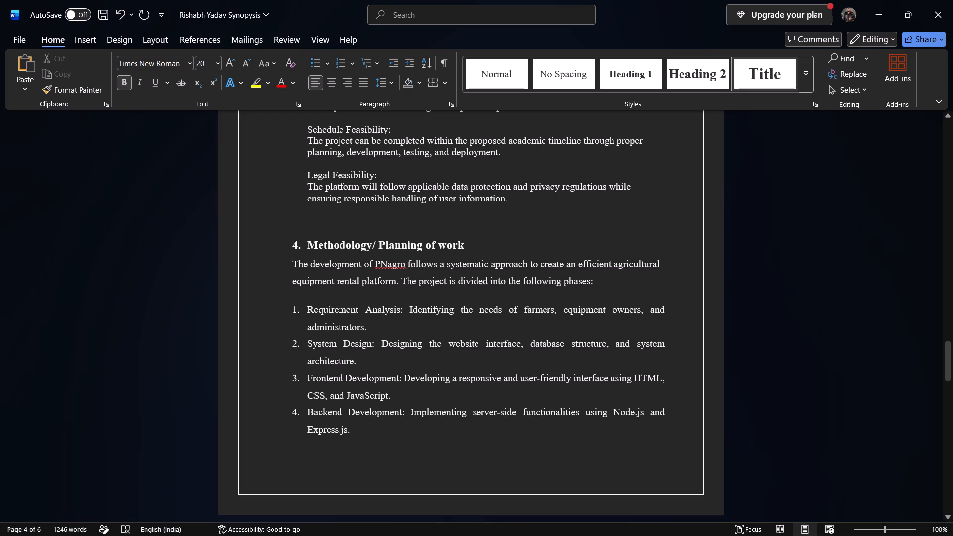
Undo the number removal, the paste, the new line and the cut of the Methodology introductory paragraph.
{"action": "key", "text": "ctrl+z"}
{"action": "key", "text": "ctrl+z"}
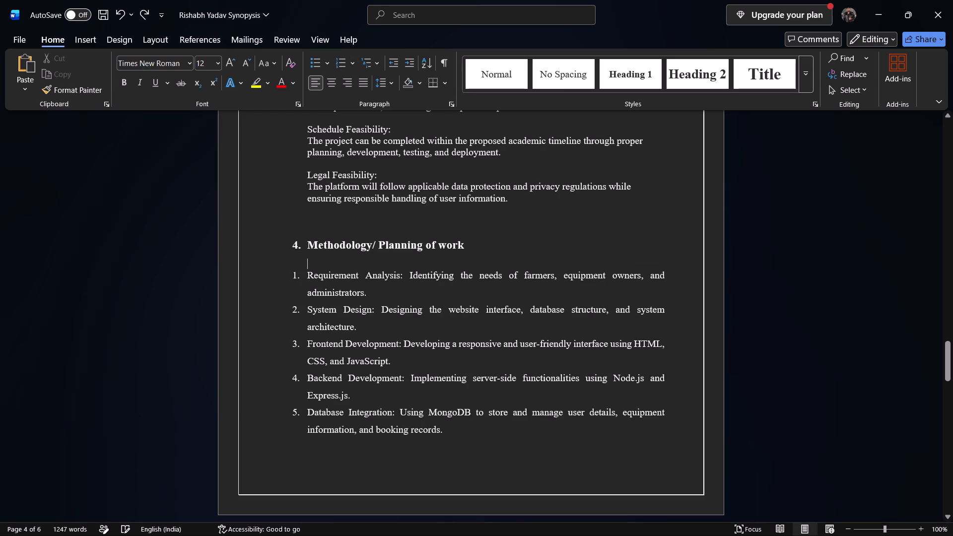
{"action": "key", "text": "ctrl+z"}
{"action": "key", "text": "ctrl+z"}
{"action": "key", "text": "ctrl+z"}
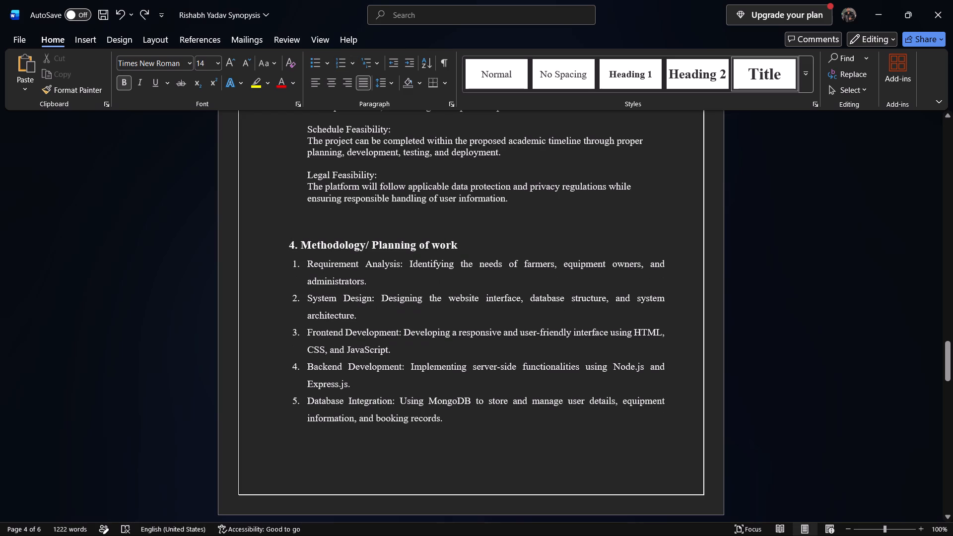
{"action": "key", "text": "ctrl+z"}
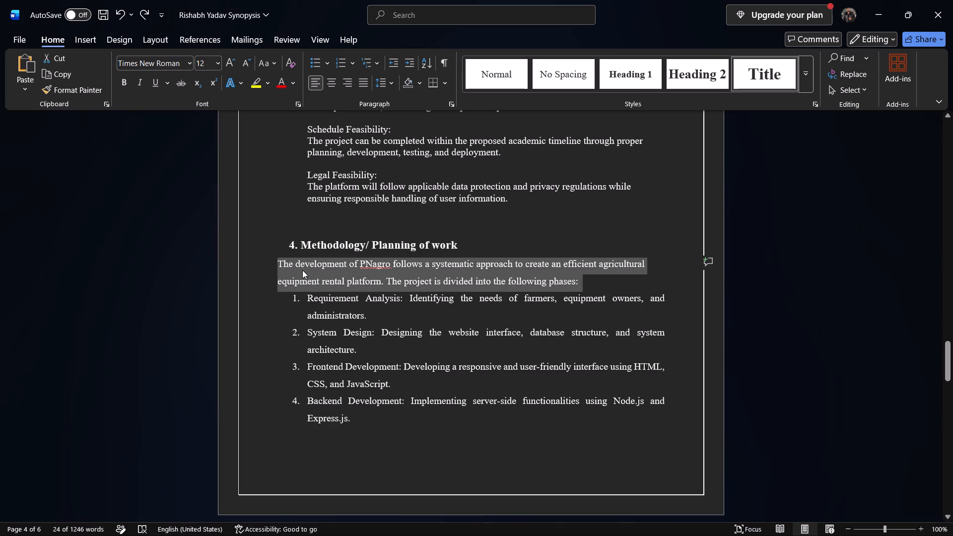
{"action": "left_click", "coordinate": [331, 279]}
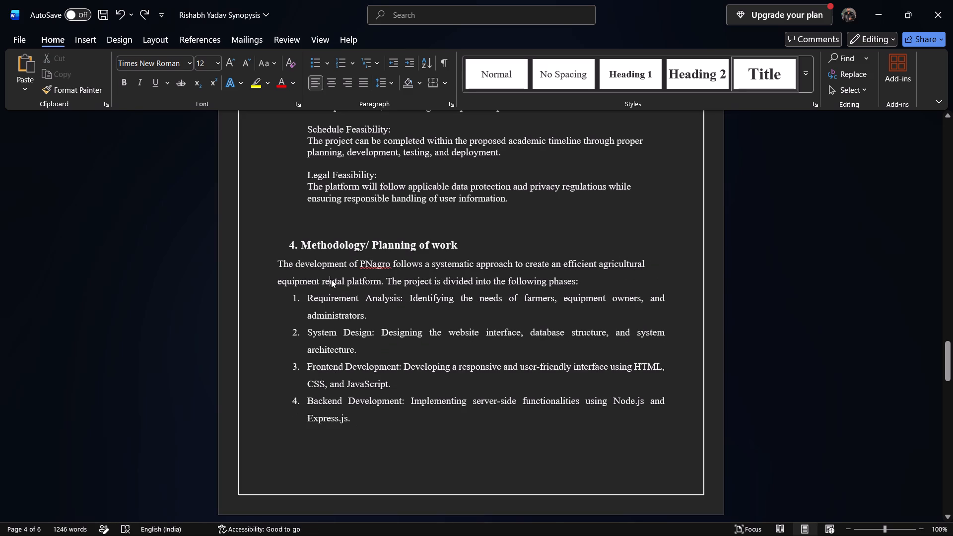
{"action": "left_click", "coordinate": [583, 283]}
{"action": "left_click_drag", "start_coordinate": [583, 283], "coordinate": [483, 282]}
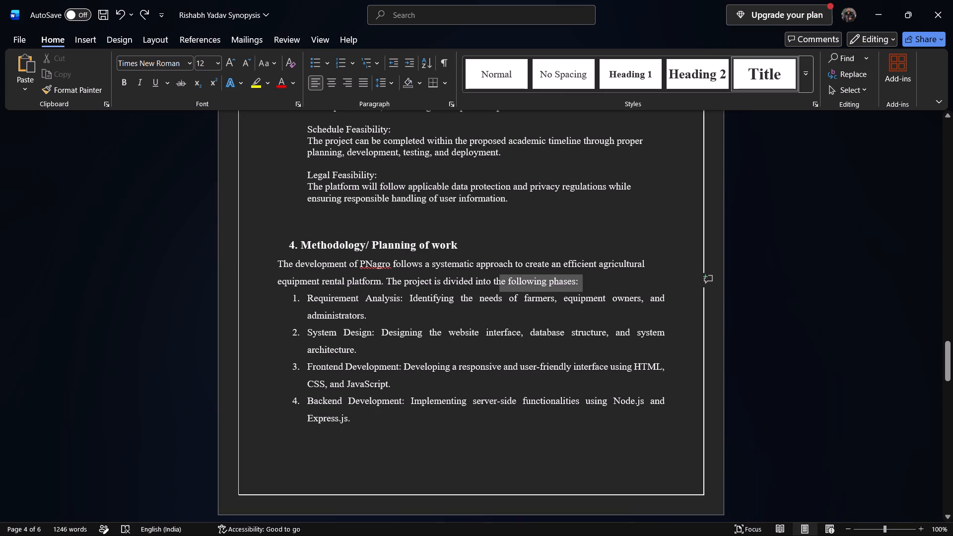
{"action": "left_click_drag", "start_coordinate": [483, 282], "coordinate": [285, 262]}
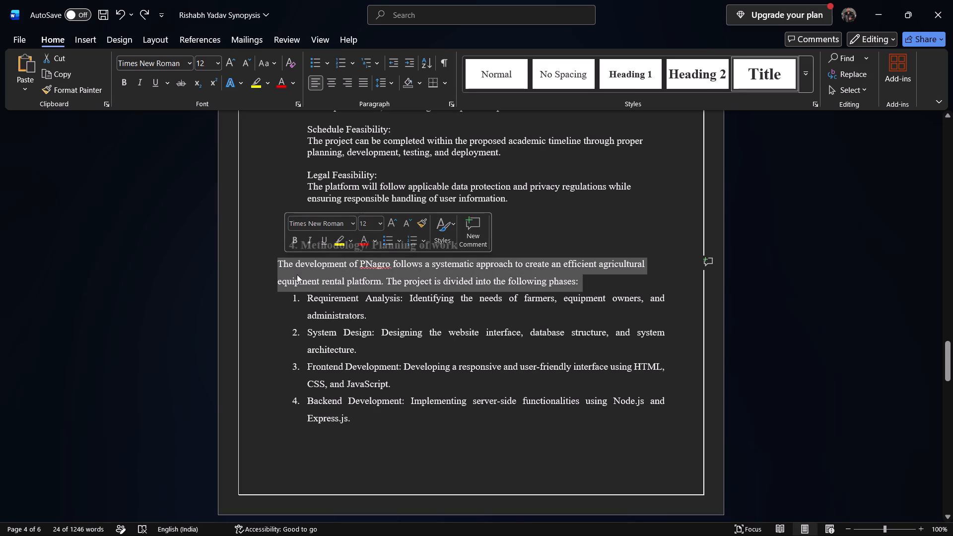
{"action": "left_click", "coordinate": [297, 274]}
Start a new unnumbered line directly under the "Methodology/ Planning of work" heading and enter "The deve" on it.
{"action": "left_click", "coordinate": [469, 248]}
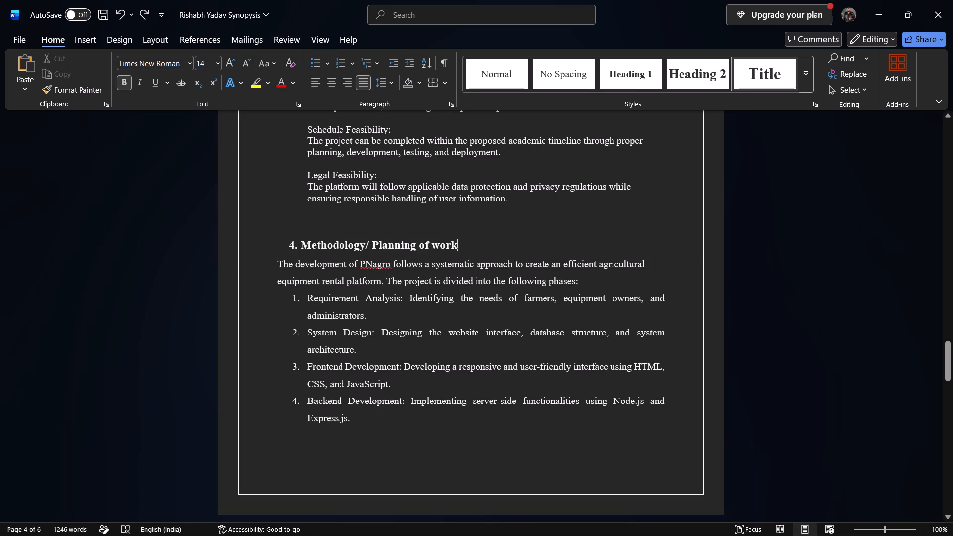
{"action": "key", "text": "Return"}
{"action": "key", "text": "BackSpace"}
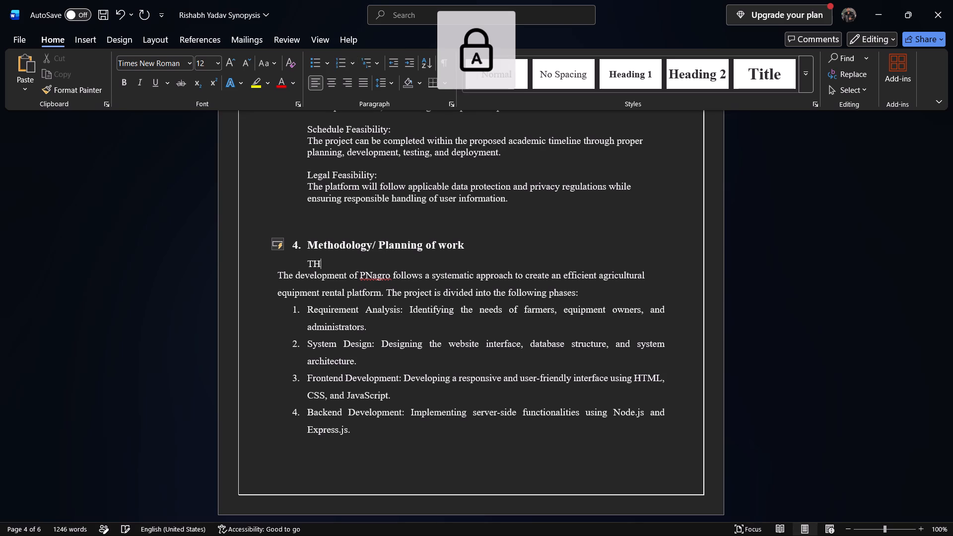
{"action": "key", "text": "BackSpace"}
{"action": "type", "text": "he deve"}
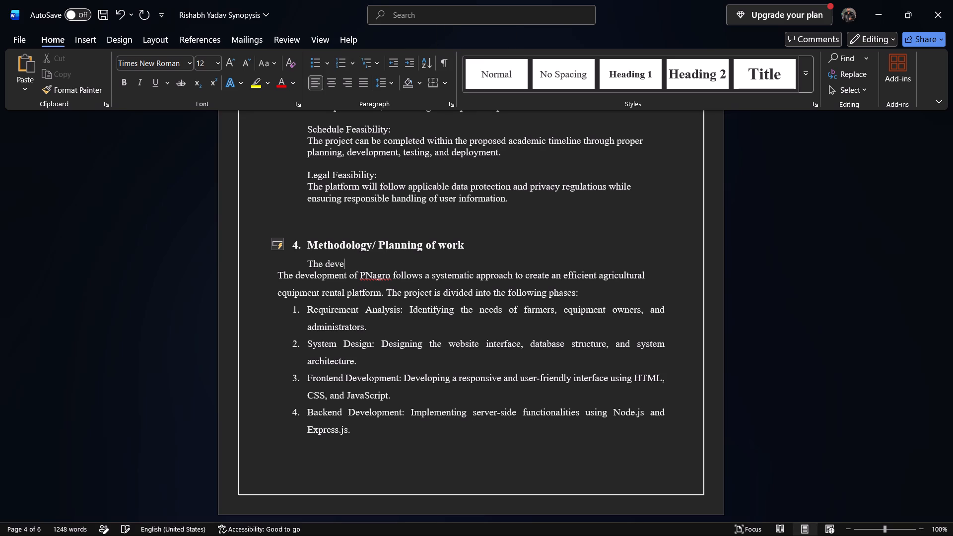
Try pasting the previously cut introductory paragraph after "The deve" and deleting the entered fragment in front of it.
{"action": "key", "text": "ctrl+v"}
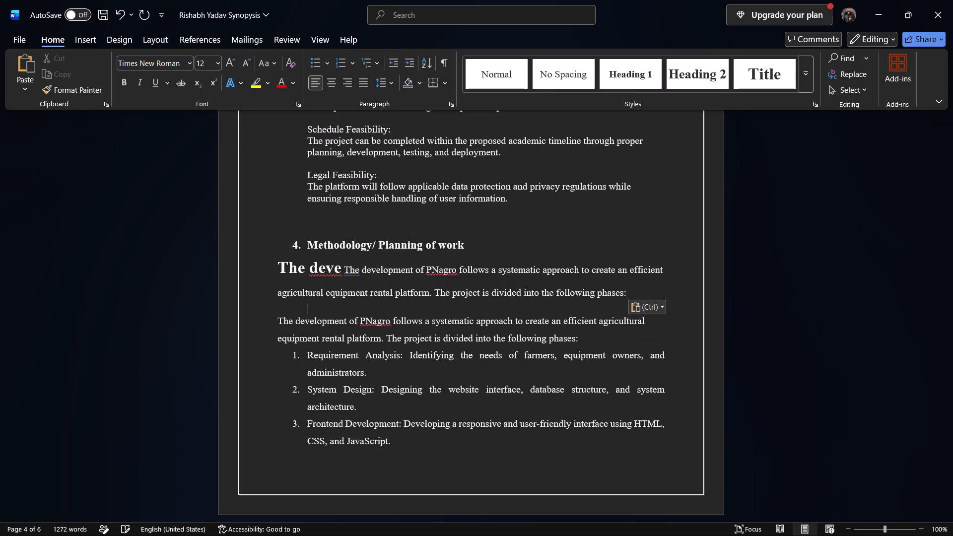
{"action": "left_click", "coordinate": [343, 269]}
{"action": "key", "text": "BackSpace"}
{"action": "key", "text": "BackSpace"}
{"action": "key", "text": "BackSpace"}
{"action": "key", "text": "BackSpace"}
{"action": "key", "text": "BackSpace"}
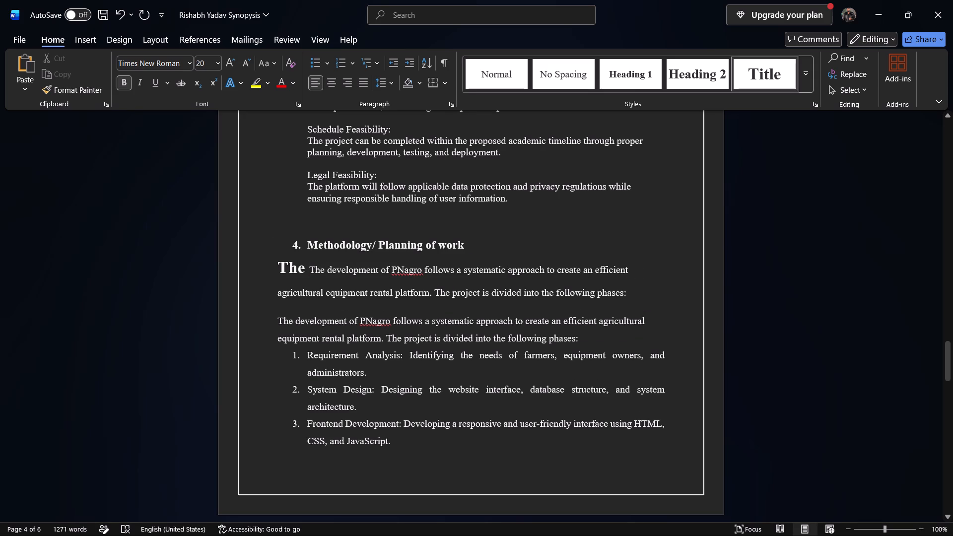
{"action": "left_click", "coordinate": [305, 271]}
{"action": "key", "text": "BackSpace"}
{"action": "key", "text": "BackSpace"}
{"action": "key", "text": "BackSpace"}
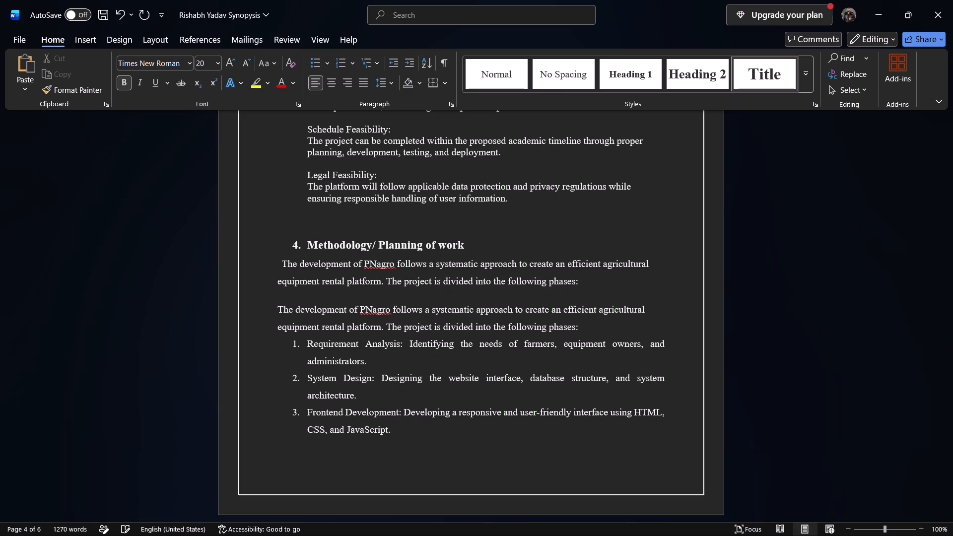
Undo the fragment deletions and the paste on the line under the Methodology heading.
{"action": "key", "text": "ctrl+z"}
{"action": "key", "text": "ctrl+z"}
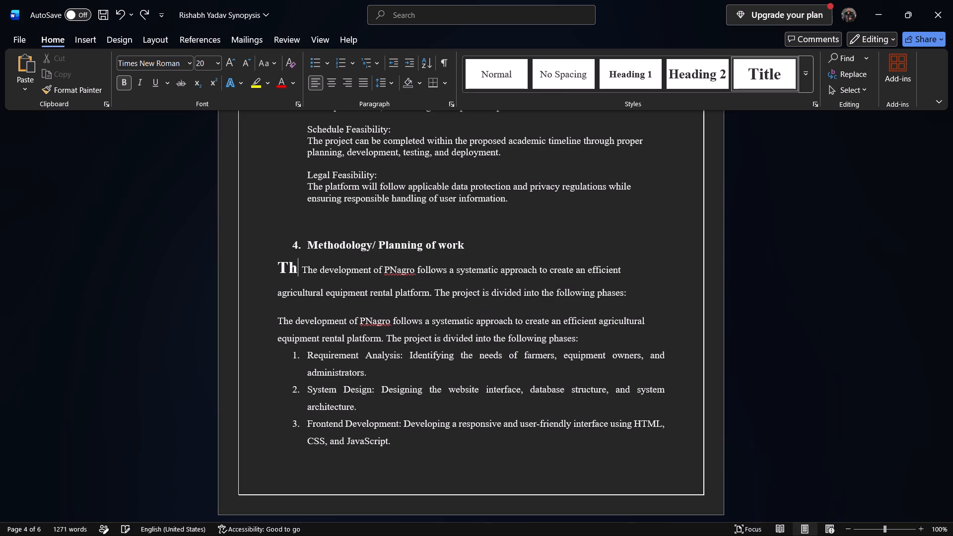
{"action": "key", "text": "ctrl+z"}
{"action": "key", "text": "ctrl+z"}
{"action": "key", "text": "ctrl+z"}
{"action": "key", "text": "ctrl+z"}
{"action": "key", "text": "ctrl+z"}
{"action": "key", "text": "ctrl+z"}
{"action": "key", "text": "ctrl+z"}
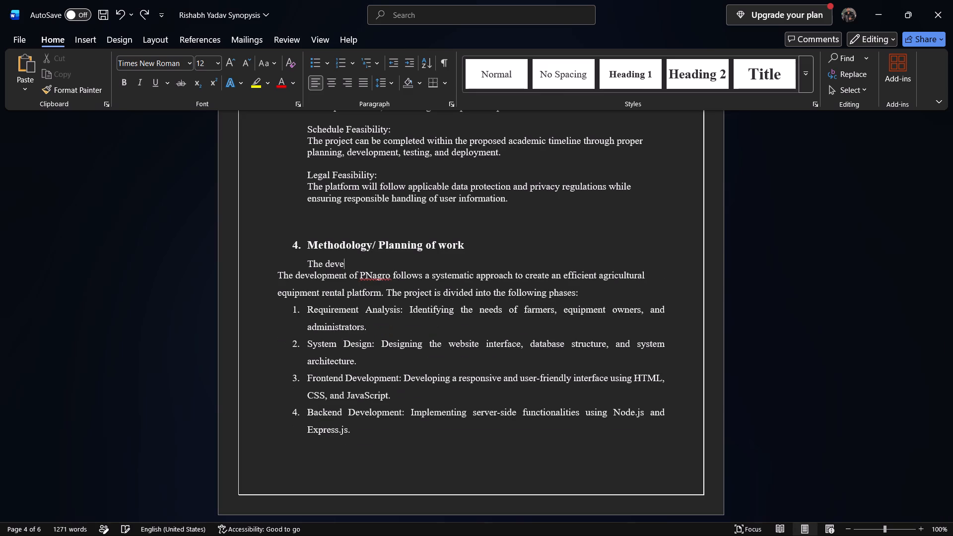
Complete the new line as "The development of PNAgro follows a systematic approach to create an efficient agricultural equipment rental platform.".
{"action": "type", "text": "lop"}
{"action": "type", "text": "ment of"}
{"action": "key", "text": "space"}
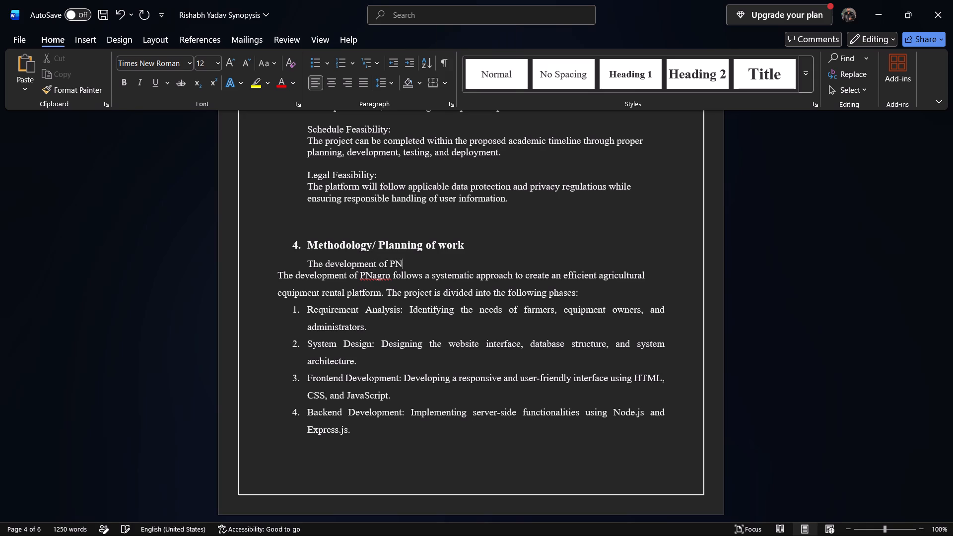
{"action": "key", "text": "BackSpace"}
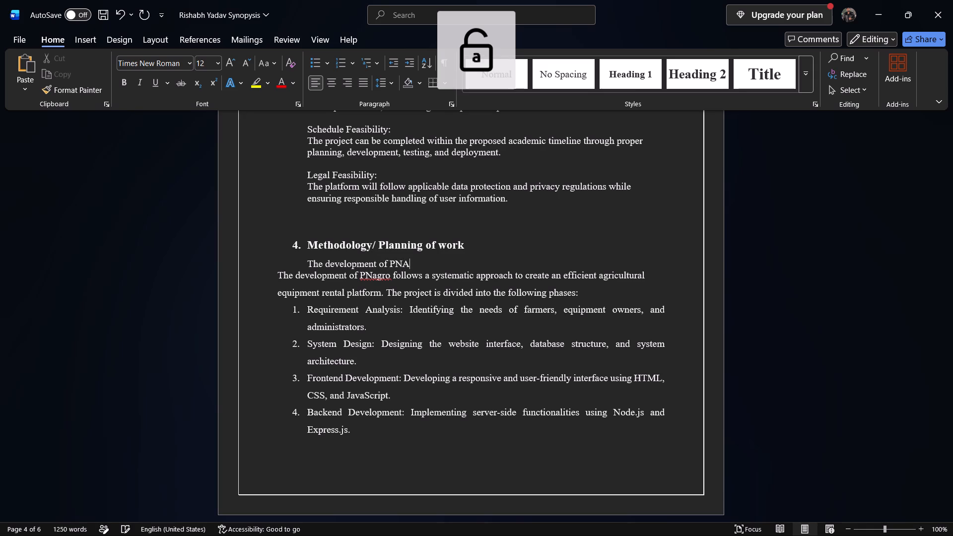
{"action": "type", "text": "gro"}
{"action": "key", "text": "space"}
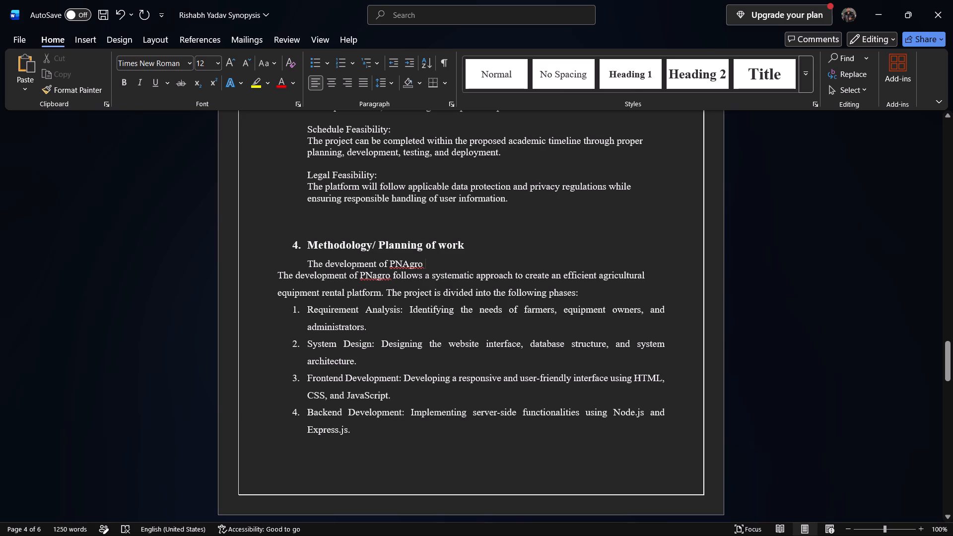
{"action": "type", "text": "follows a"}
{"action": "key", "text": "space"}
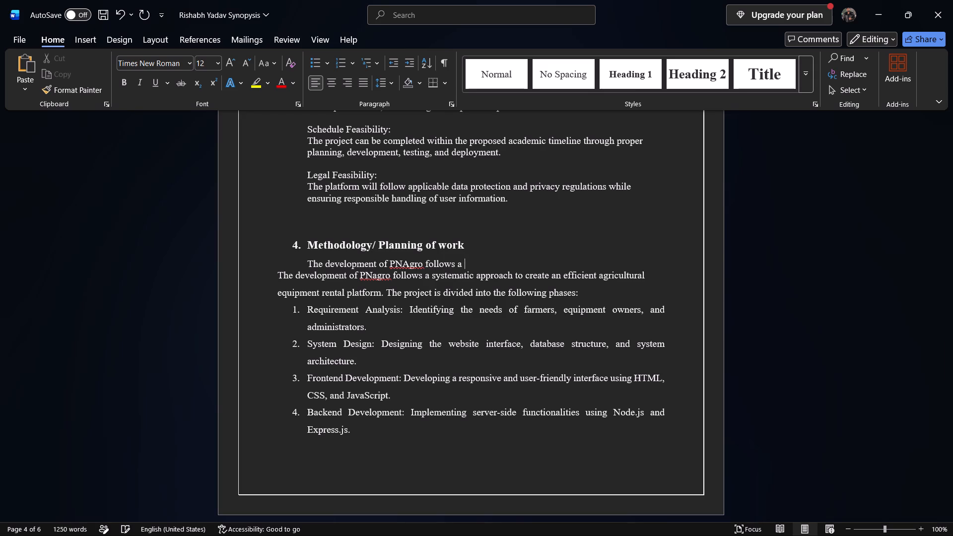
{"action": "type", "text": "systematic"}
{"action": "key", "text": "space"}
{"action": "type", "text": "approc"}
{"action": "key", "text": "BackSpace"}
{"action": "type", "text": "ach to create"}
{"action": "key", "text": "space"}
{"action": "type", "text": "an efficient"}
{"action": "key", "text": "space"}
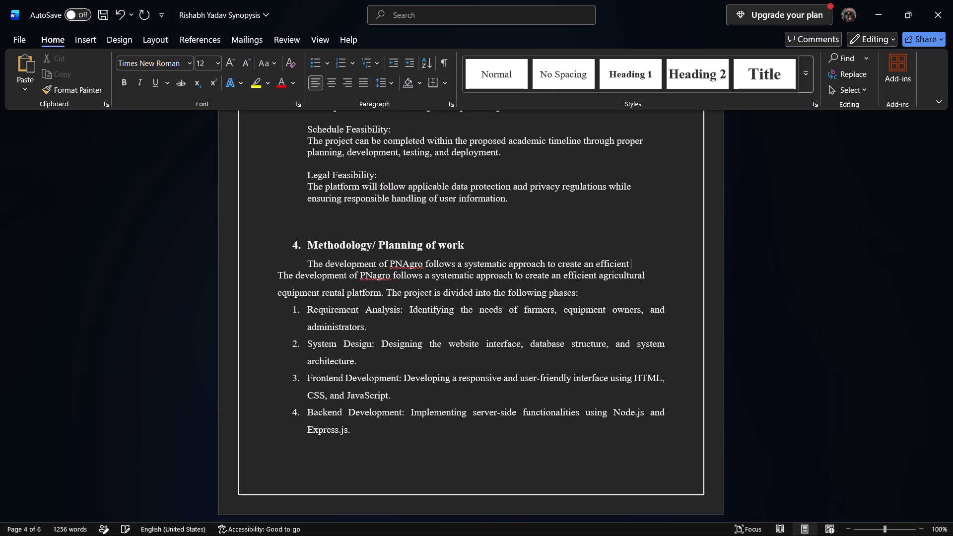
{"action": "type", "text": "agricultural"}
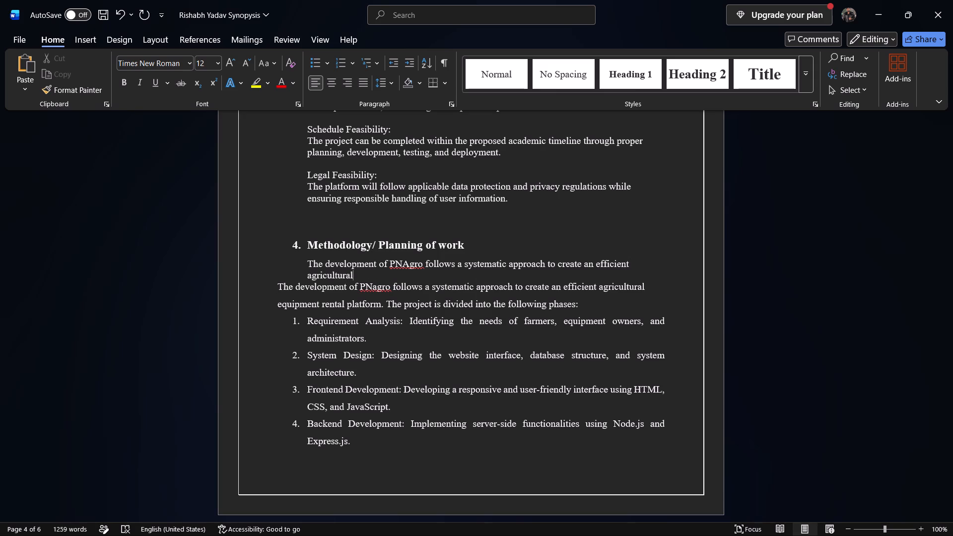
{"action": "key", "text": "space"}
{"action": "type", "text": "equipment"}
{"action": "key", "text": "BackSpace"}
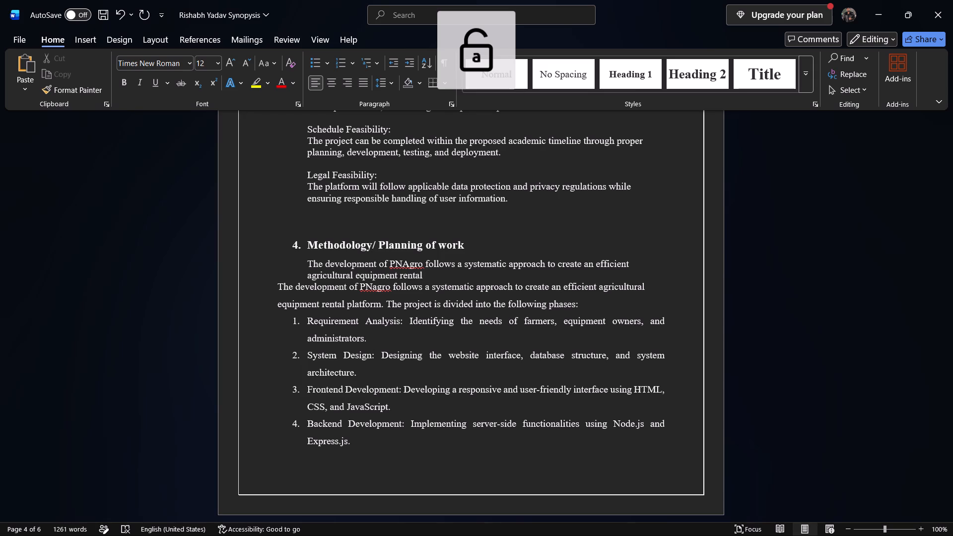
{"action": "type", "text": "platform"}
{"action": "key", "text": "period"}
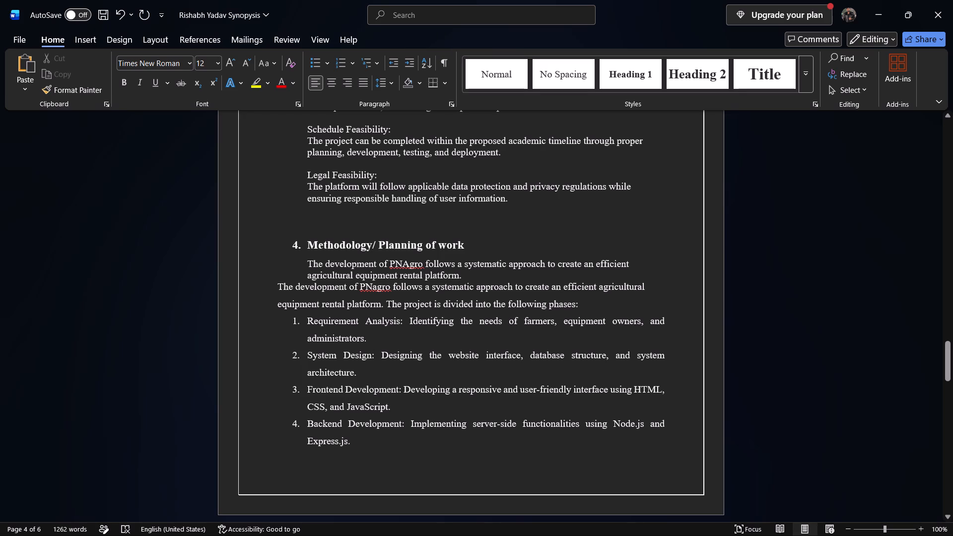
Delete the duplicate first sentence of the old introductory paragraph, keeping "The project is divided into the following phases:".
{"action": "left_click_drag", "start_coordinate": [384, 305], "coordinate": [283, 285]}
{"action": "key", "text": "BackSpace"}
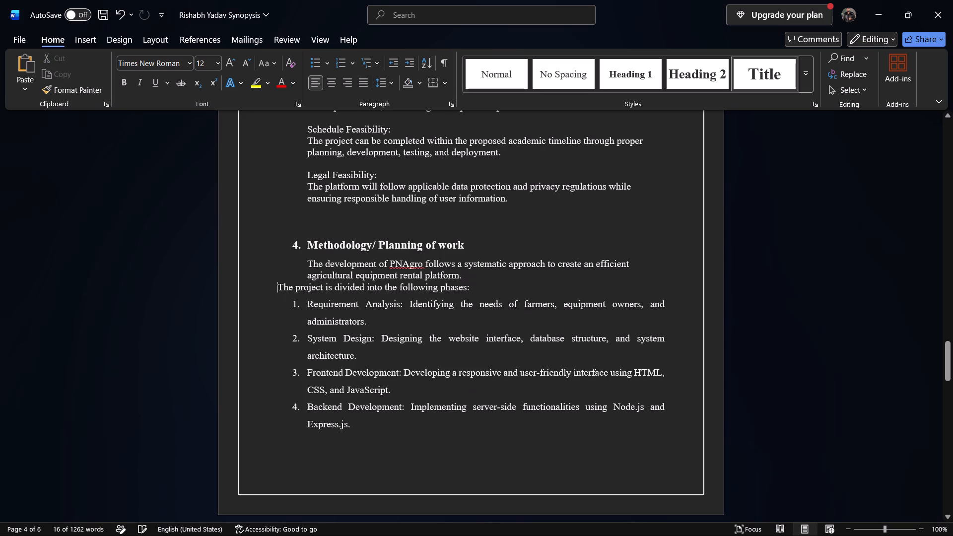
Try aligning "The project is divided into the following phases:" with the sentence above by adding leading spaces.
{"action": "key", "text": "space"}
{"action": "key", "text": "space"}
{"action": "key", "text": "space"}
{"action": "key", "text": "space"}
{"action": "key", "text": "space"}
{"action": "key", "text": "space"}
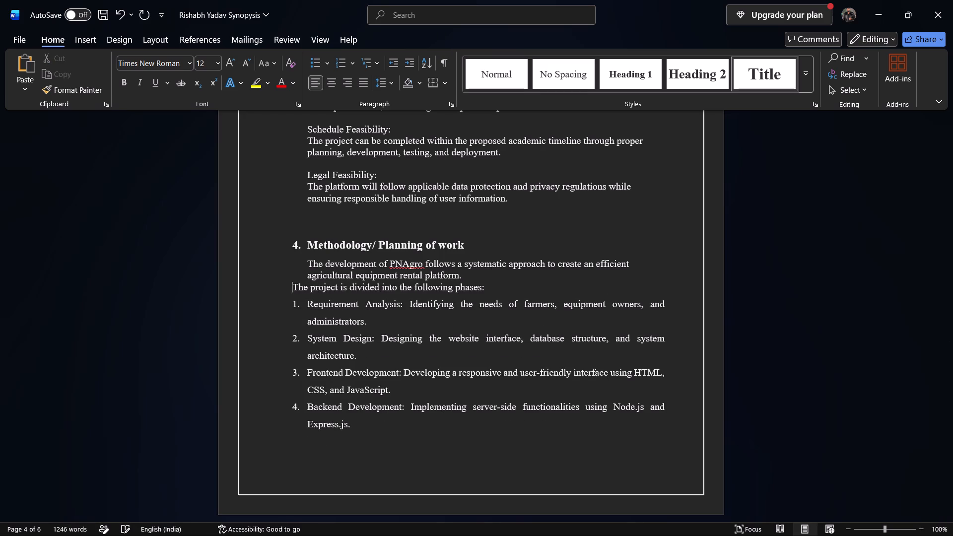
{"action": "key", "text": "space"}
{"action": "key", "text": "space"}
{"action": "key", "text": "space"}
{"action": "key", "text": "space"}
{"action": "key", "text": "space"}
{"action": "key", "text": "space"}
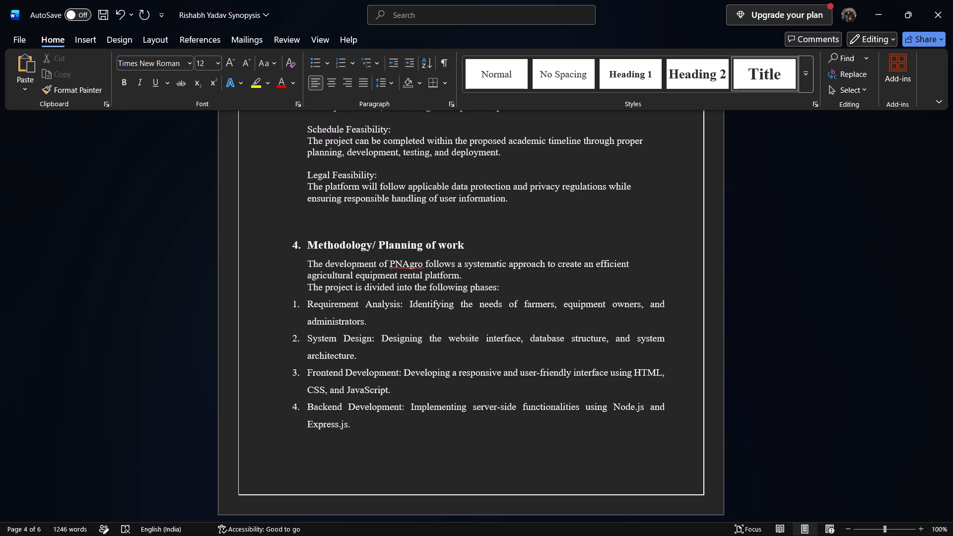
Remove the leading spaces and join "The project is divided into the following phases:" directly after "platform." in the Methodology introduction.
{"action": "key", "text": "BackSpace"}
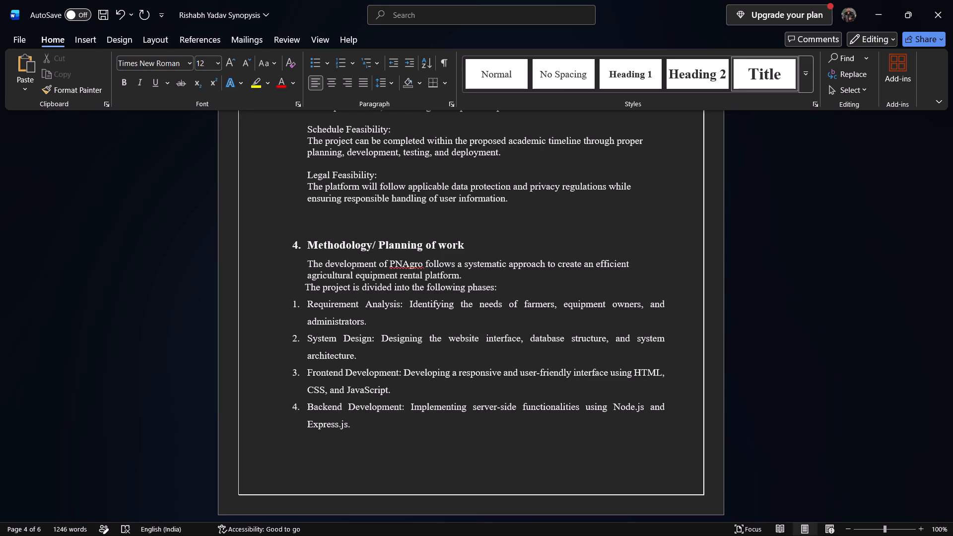
{"action": "key", "text": "BackSpace"}
{"action": "key", "text": "BackSpace"}
{"action": "key", "text": "BackSpace"}
{"action": "key", "text": "BackSpace"}
{"action": "key", "text": "BackSpace"}
{"action": "key", "text": "BackSpace"}
{"action": "key", "text": "BackSpace"}
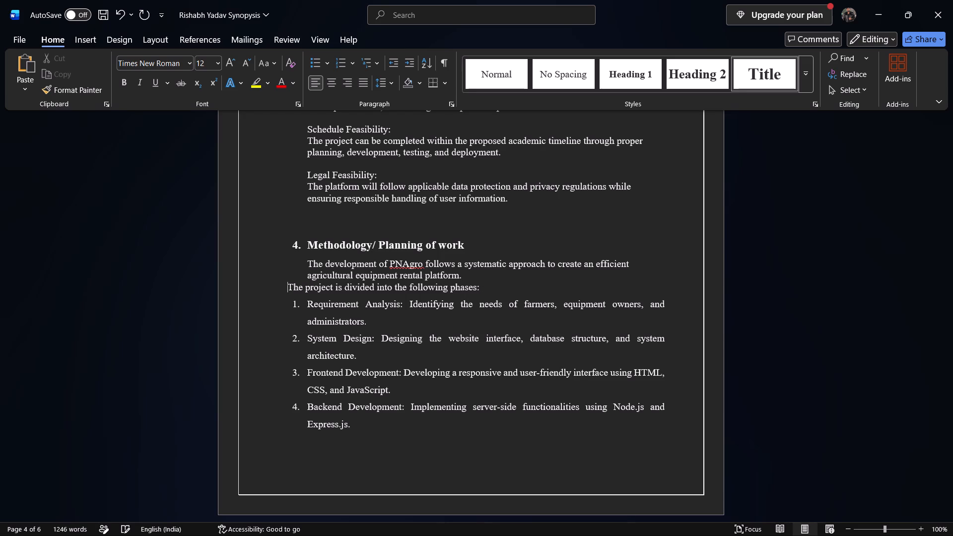
{"action": "key", "text": "BackSpace"}
{"action": "key", "text": "BackSpace"}
{"action": "key", "text": "BackSpace"}
{"action": "key", "text": "BackSpace"}
{"action": "key", "text": "BackSpace"}
{"action": "key", "text": "BackSpace"}
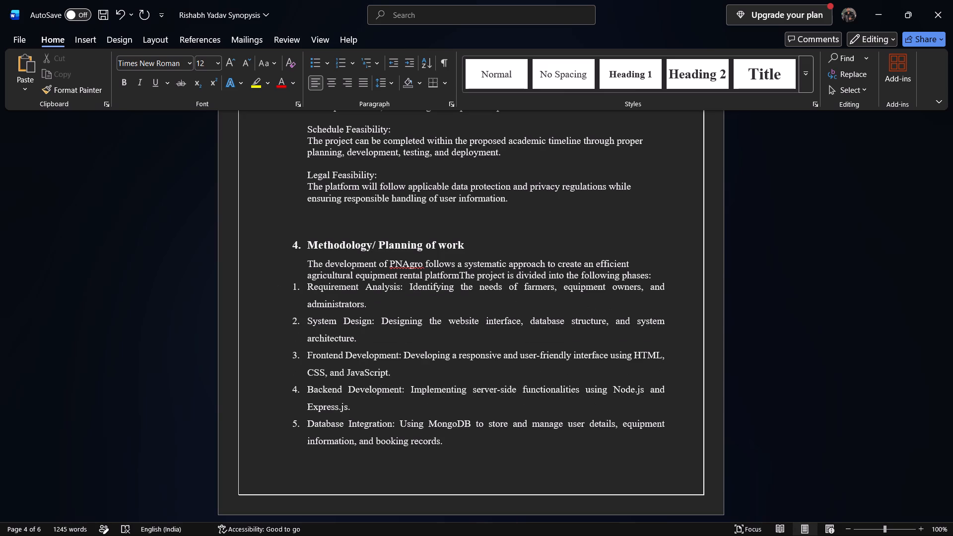
{"action": "key", "text": "period"}
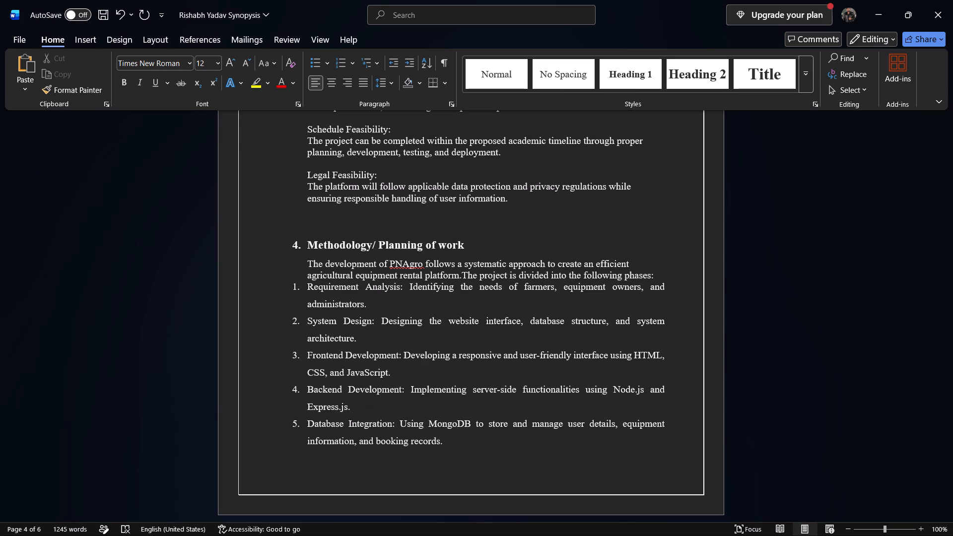
Insert a blank line between the Methodology introduction and the numbered list of phases.
{"action": "left_click", "coordinate": [656, 275]}
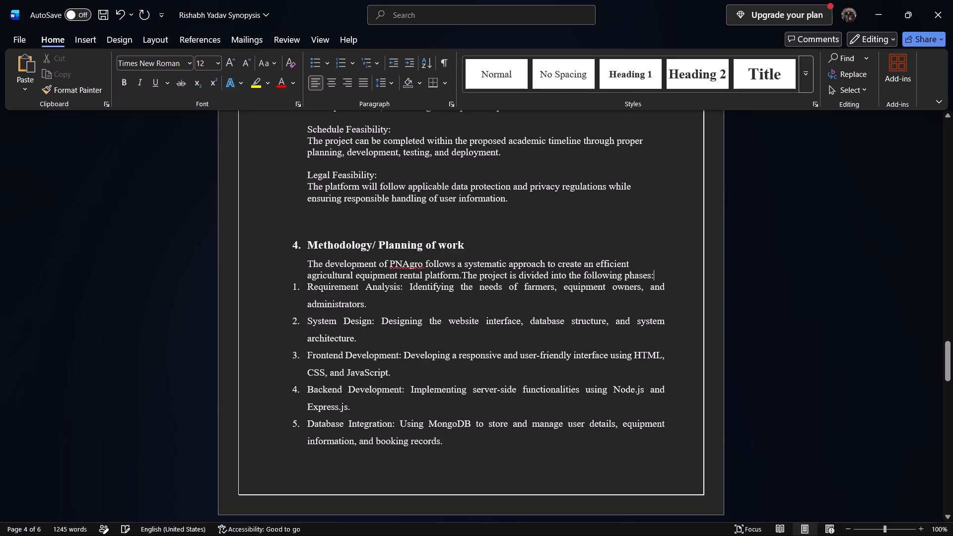
{"action": "key", "text": "Return"}
{"action": "left_click", "coordinate": [591, 438]}
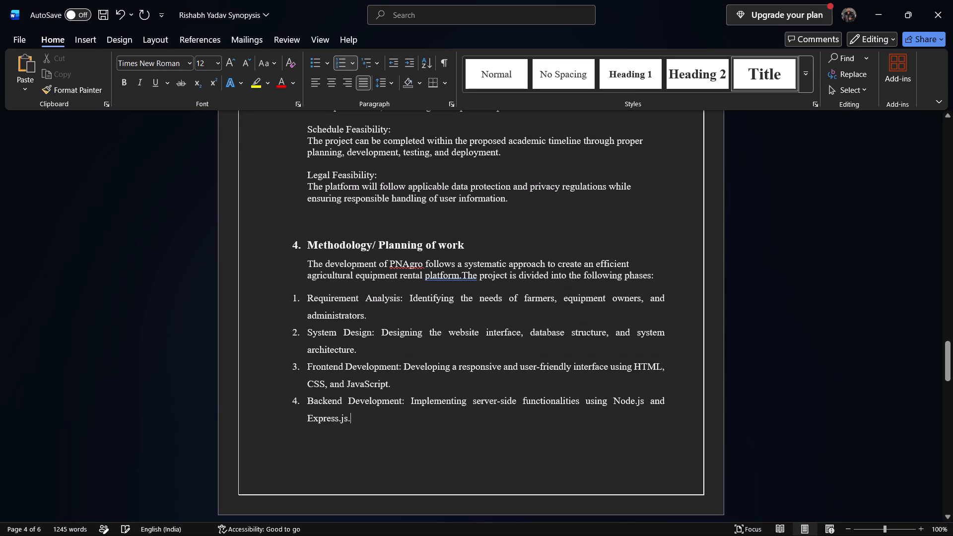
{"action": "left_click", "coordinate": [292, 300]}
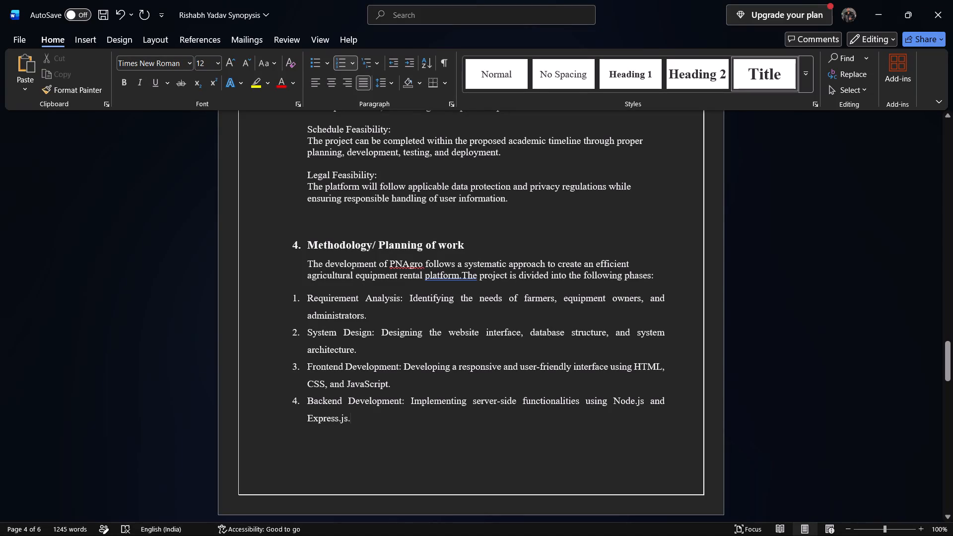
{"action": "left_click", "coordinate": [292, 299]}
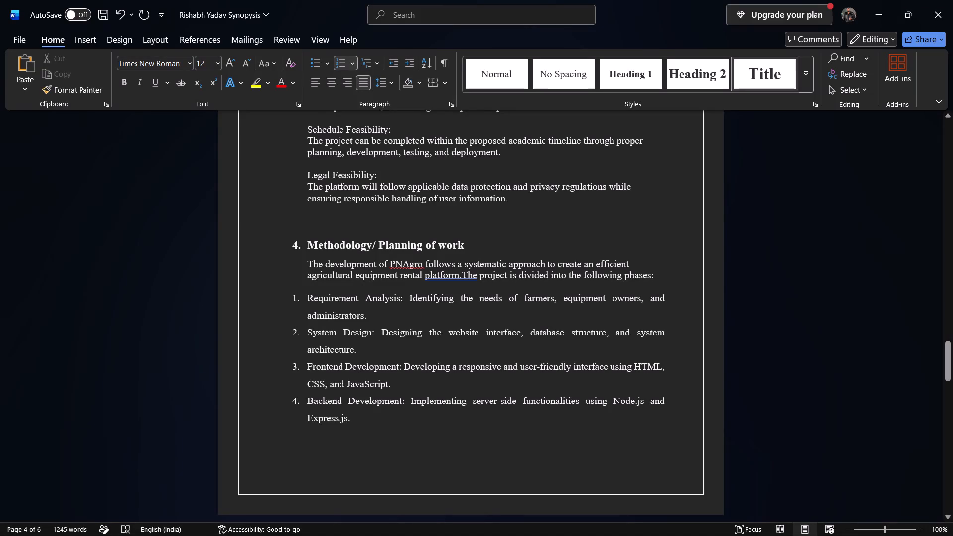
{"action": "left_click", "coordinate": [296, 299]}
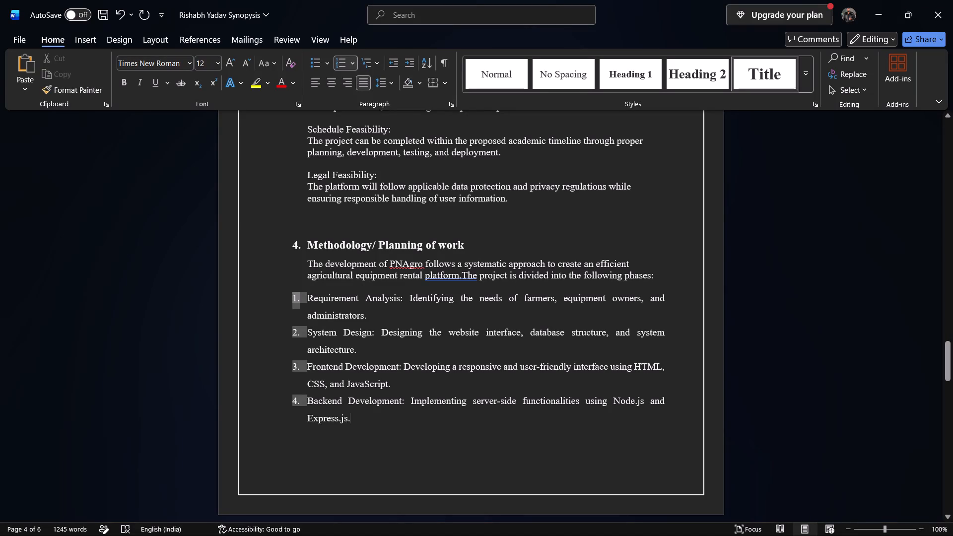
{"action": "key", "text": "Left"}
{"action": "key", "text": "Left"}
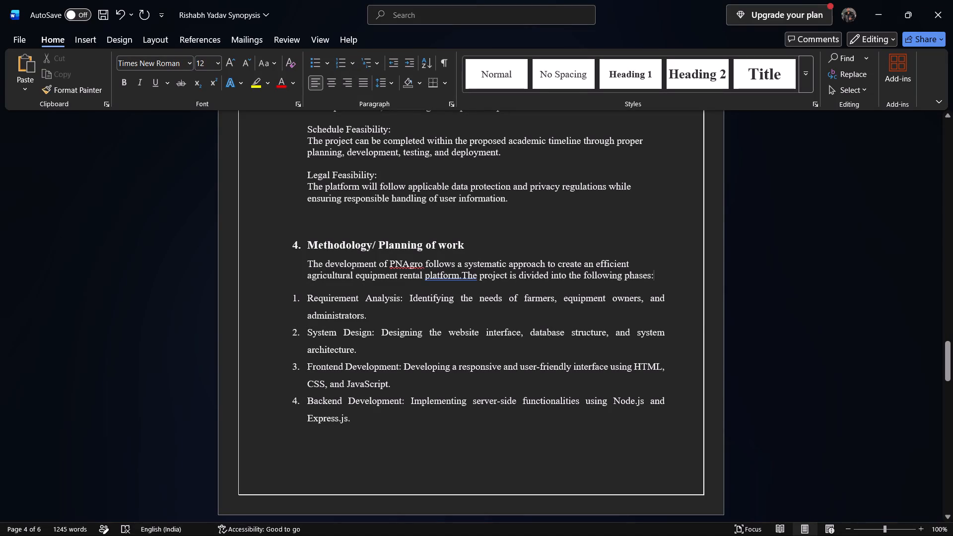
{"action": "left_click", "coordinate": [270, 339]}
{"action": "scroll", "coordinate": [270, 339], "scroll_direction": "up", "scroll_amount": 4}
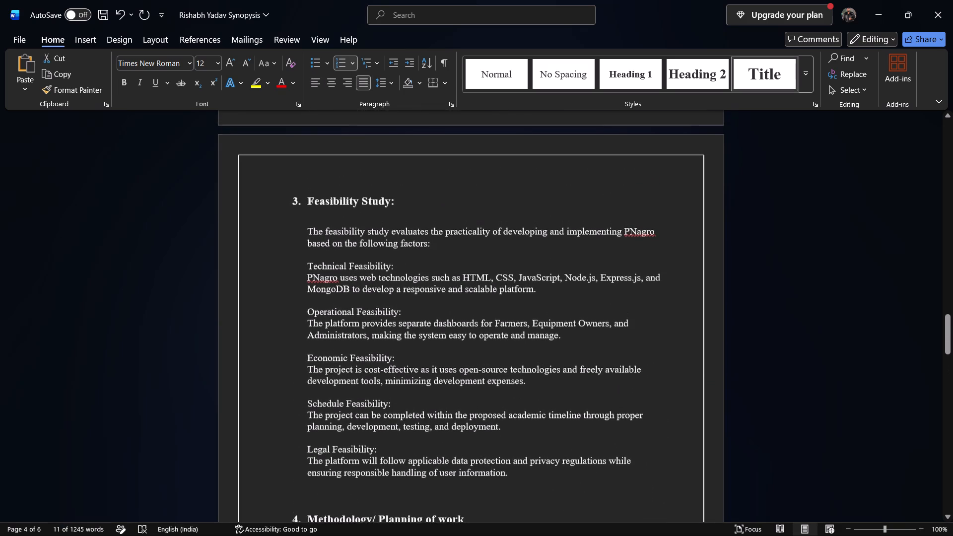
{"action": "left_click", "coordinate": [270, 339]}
Remove the number from the "Methodology/ Planning of work" heading and retype it as "4." followed by a space.
{"action": "scroll", "coordinate": [270, 339], "scroll_direction": "down", "scroll_amount": 1}
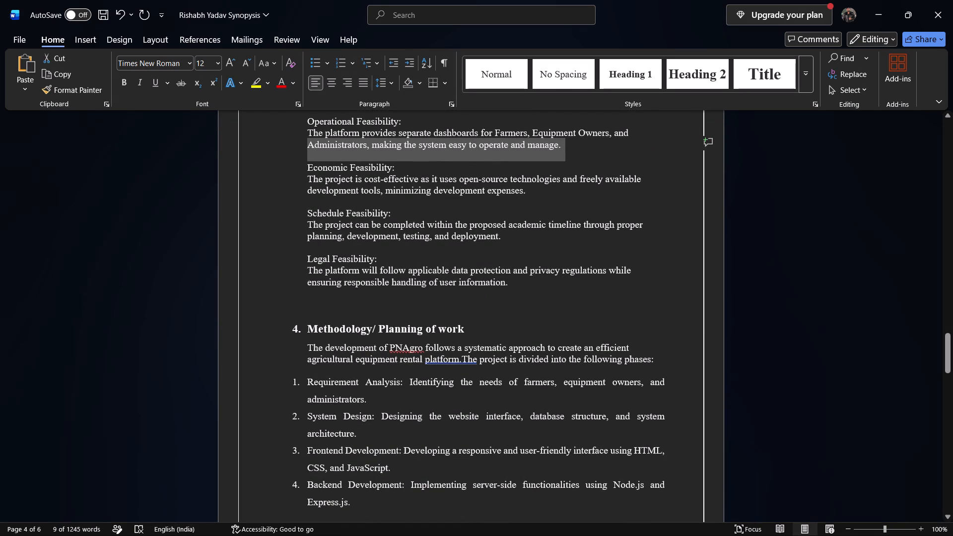
{"action": "left_click", "coordinate": [293, 329]}
{"action": "key", "text": "BackSpace"}
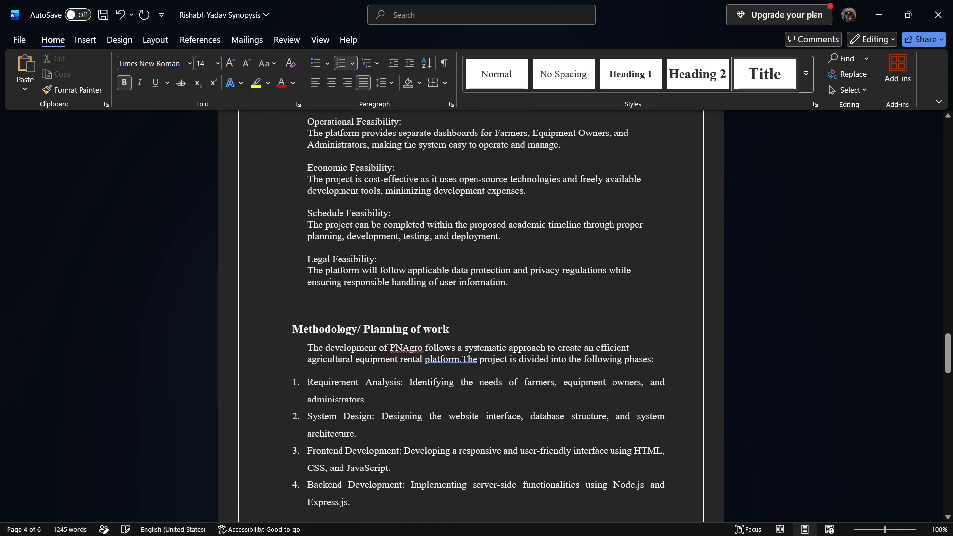
{"action": "key", "text": "4"}
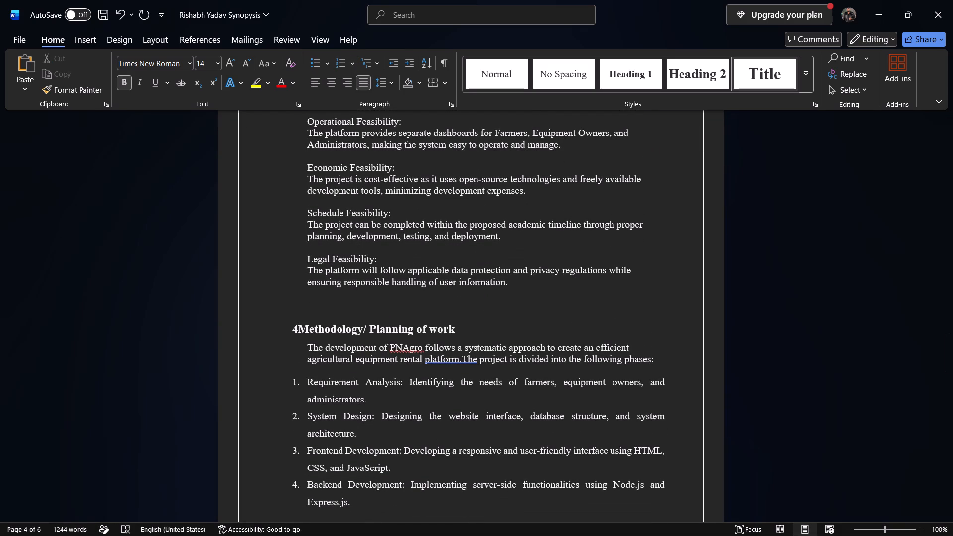
{"action": "type", "text": "."}
{"action": "key", "text": "space"}
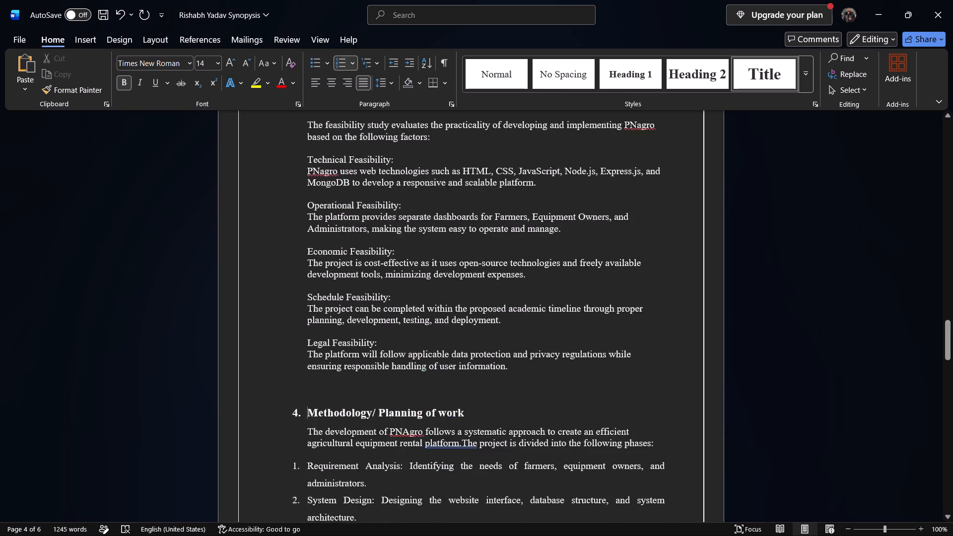
Replace the leading spaces of the System Architecture heading with four spaces, reducing its indent.
{"action": "scroll", "coordinate": [293, 329], "scroll_direction": "down", "scroll_amount": 2}
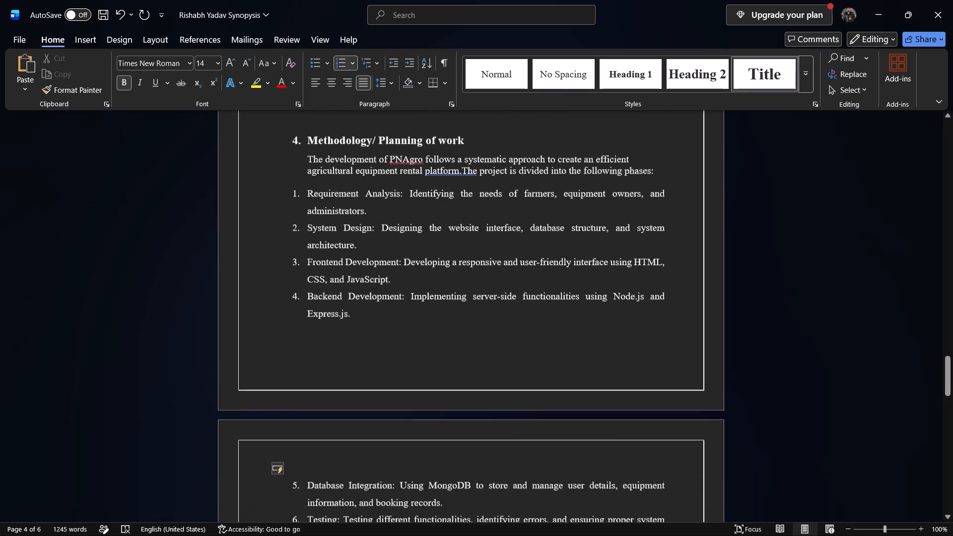
{"action": "scroll", "coordinate": [293, 329], "scroll_direction": "down", "scroll_amount": 3}
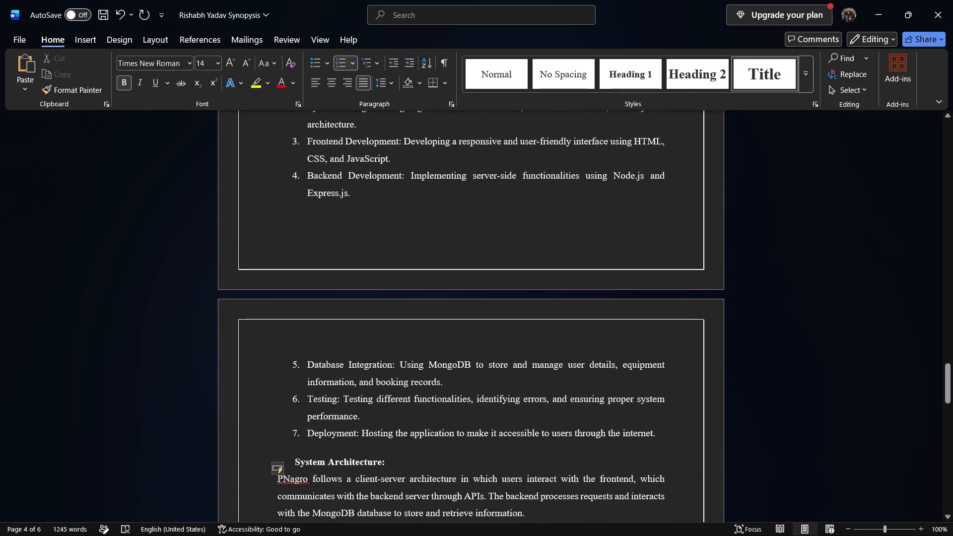
{"action": "scroll", "coordinate": [314, 308], "scroll_direction": "down", "scroll_amount": 1}
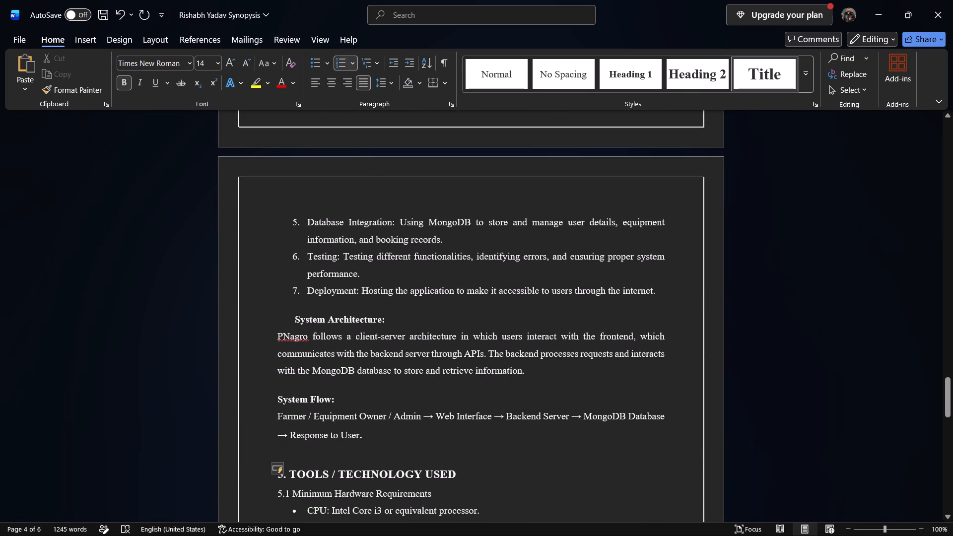
{"action": "left_click", "coordinate": [294, 321]}
{"action": "key", "text": "BackSpace"}
{"action": "key", "text": "BackSpace"}
{"action": "key", "text": "BackSpace"}
{"action": "key", "text": "BackSpace"}
{"action": "key", "text": "BackSpace"}
{"action": "key", "text": "BackSpace"}
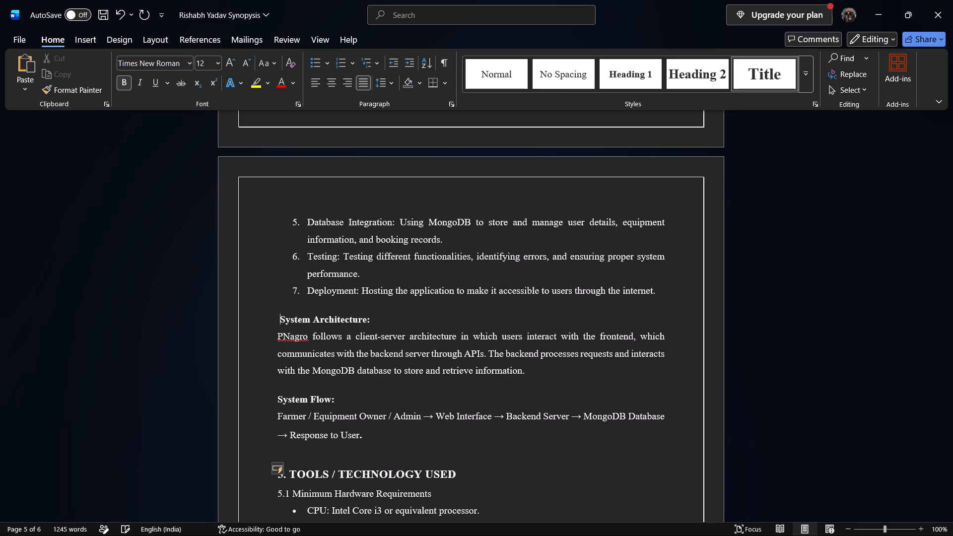
{"action": "key", "text": "BackSpace"}
{"action": "key", "text": "space"}
{"action": "key", "text": "space"}
{"action": "key", "text": "space"}
{"action": "key", "text": "space"}
Cut the client-server paragraph under System Architecture, remove the leftover period, and paste the paragraph back after ten leading spaces.
{"action": "left_click_drag", "start_coordinate": [275, 335], "coordinate": [315, 339]}
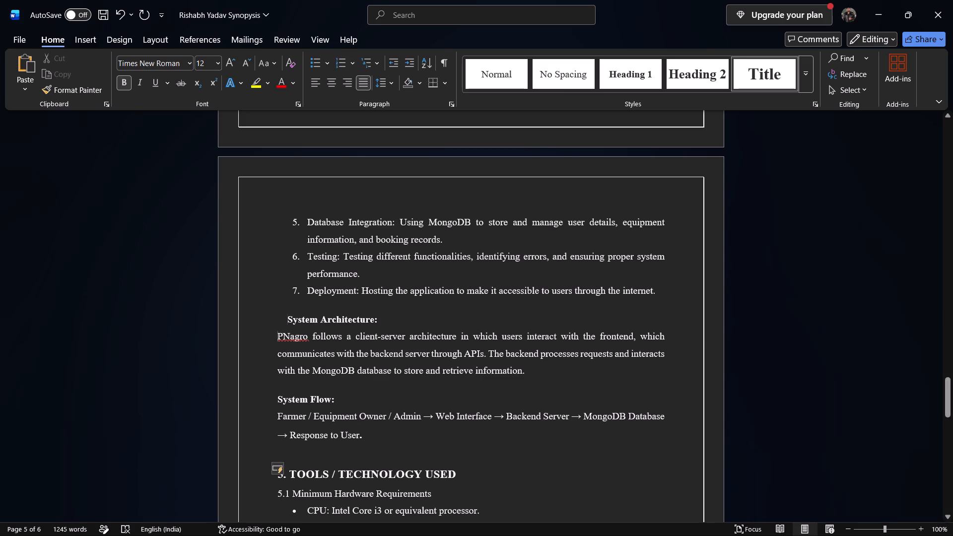
{"action": "left_click_drag", "start_coordinate": [315, 339], "coordinate": [511, 377]}
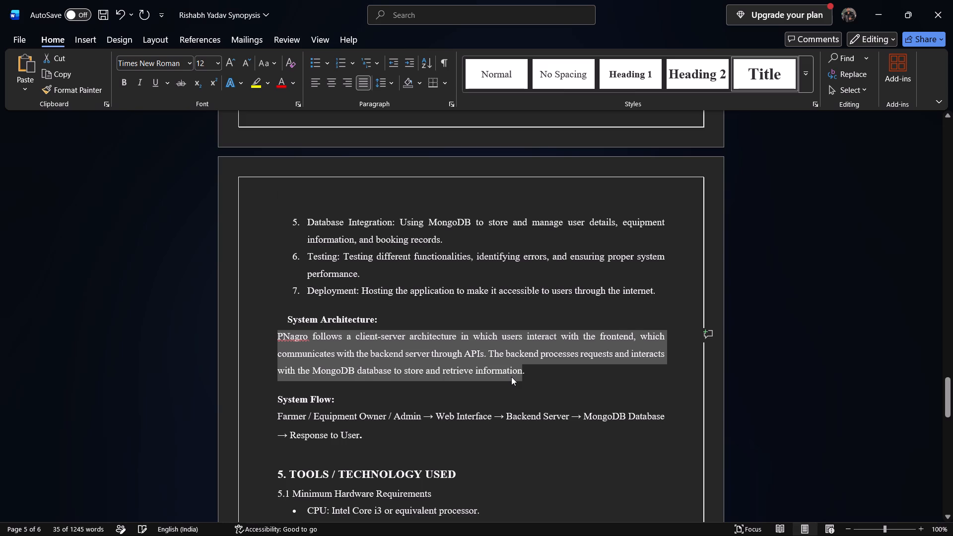
{"action": "key", "text": "ctrl+x"}
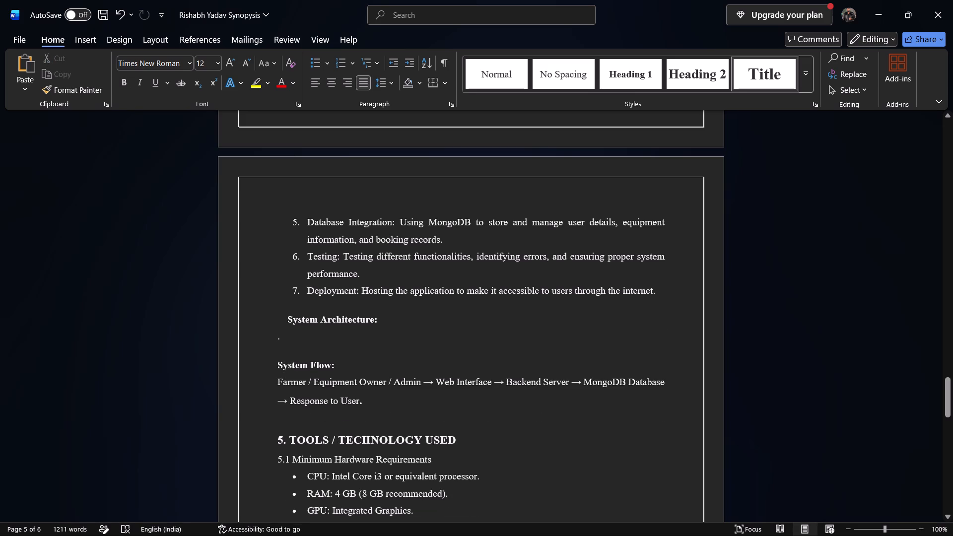
{"action": "left_click", "coordinate": [300, 333]}
{"action": "key", "text": "BackSpace"}
{"action": "key", "text": "space"}
{"action": "key", "text": "space"}
{"action": "key", "text": "space"}
{"action": "key", "text": "space"}
{"action": "key", "text": "space"}
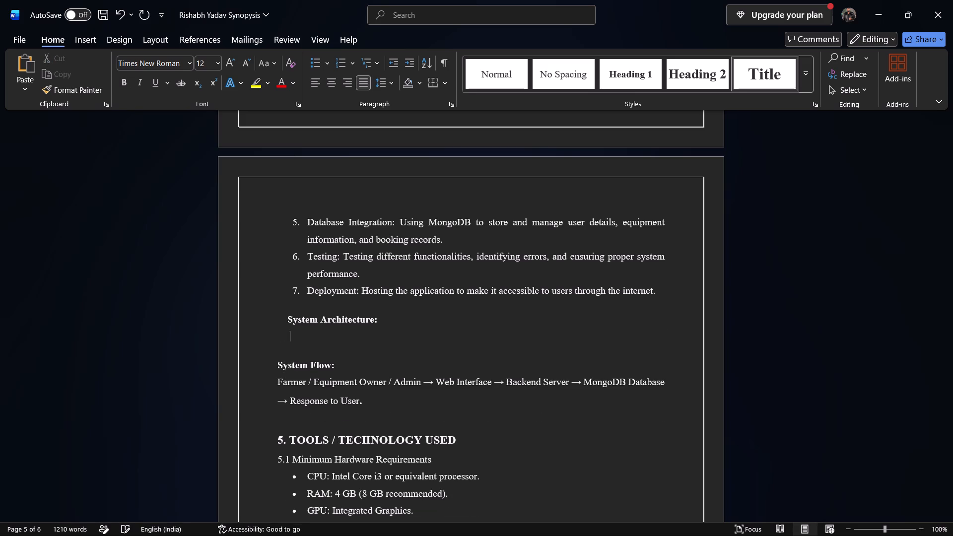
{"action": "key", "text": "space"}
{"action": "key", "text": "space"}
{"action": "key", "text": "space"}
{"action": "key", "text": "space"}
{"action": "key", "text": "space"}
{"action": "key", "text": "ctrl+v"}
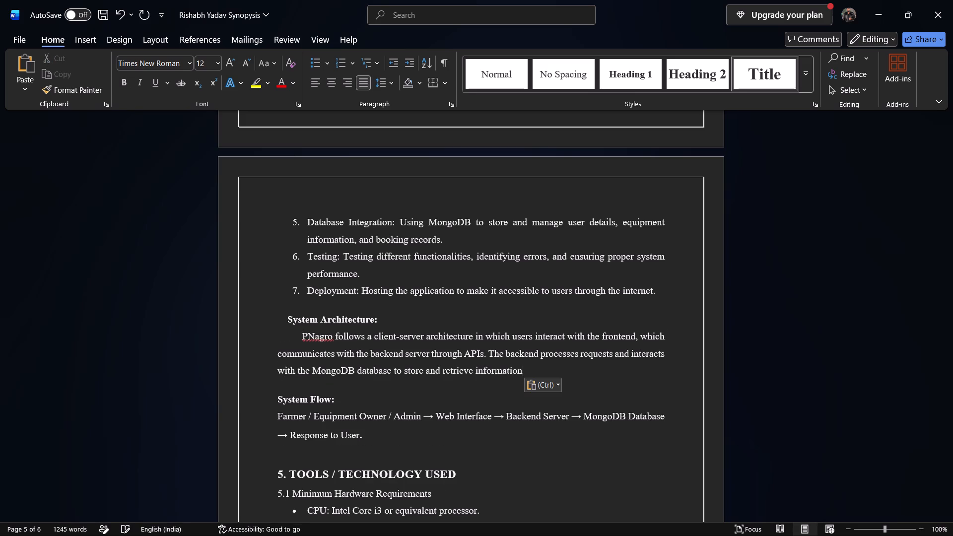
Try to indent the paragraph's second line, starting with "communicates", by adding a leading space.
{"action": "left_click", "coordinate": [301, 339]}
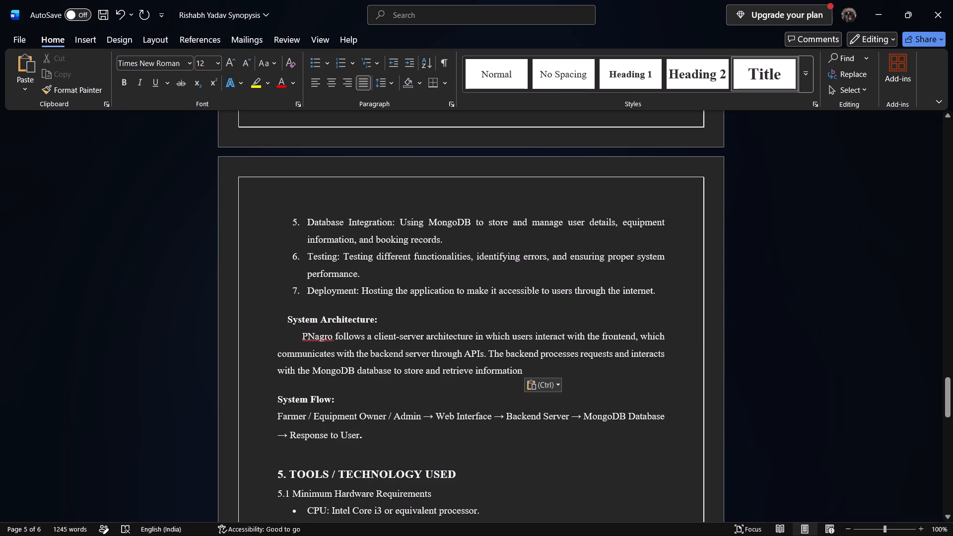
{"action": "left_click", "coordinate": [280, 353]}
{"action": "key", "text": "Left"}
{"action": "key", "text": "space"}
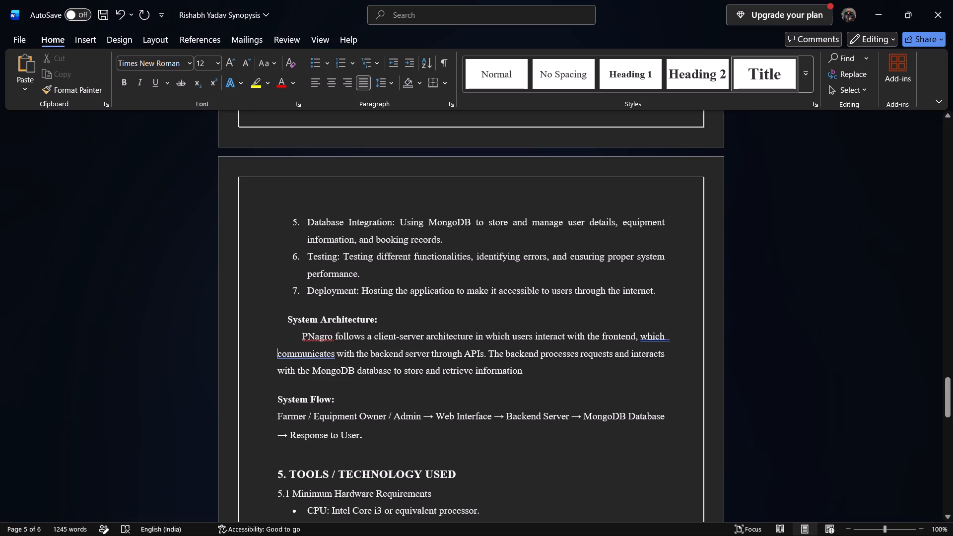
Cut the System Architecture heading together with its paragraph.
{"action": "left_click_drag", "start_coordinate": [530, 372], "coordinate": [436, 365]}
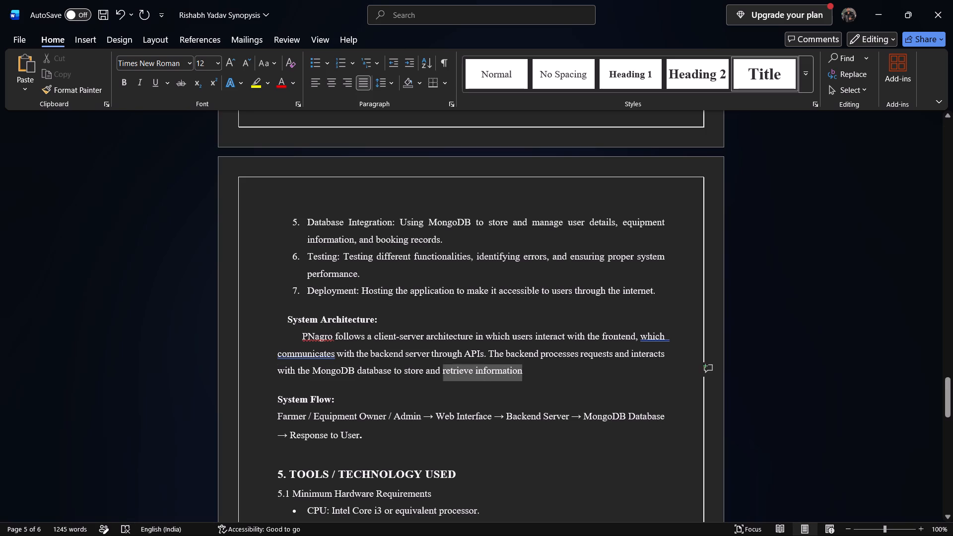
{"action": "left_click_drag", "start_coordinate": [436, 365], "coordinate": [295, 317]}
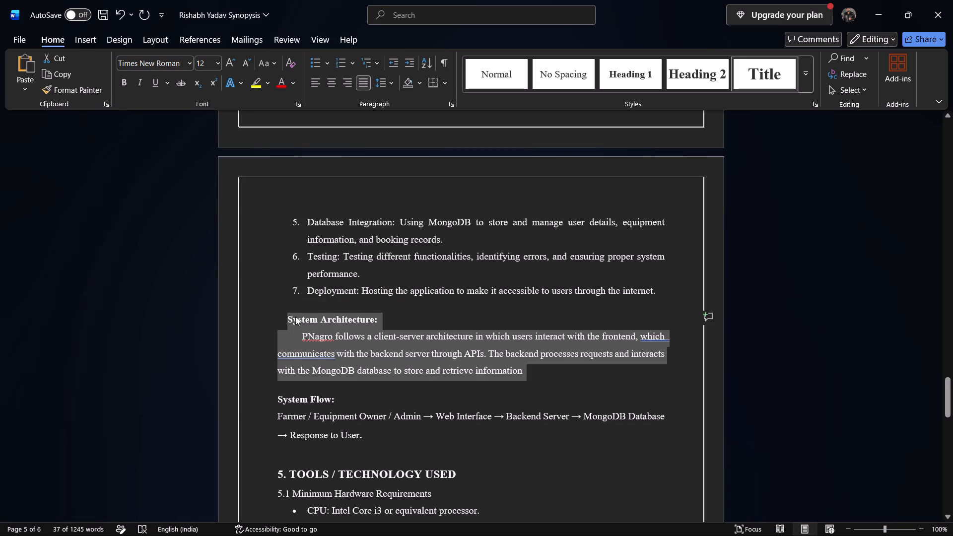
{"action": "key", "text": "ctrl+x"}
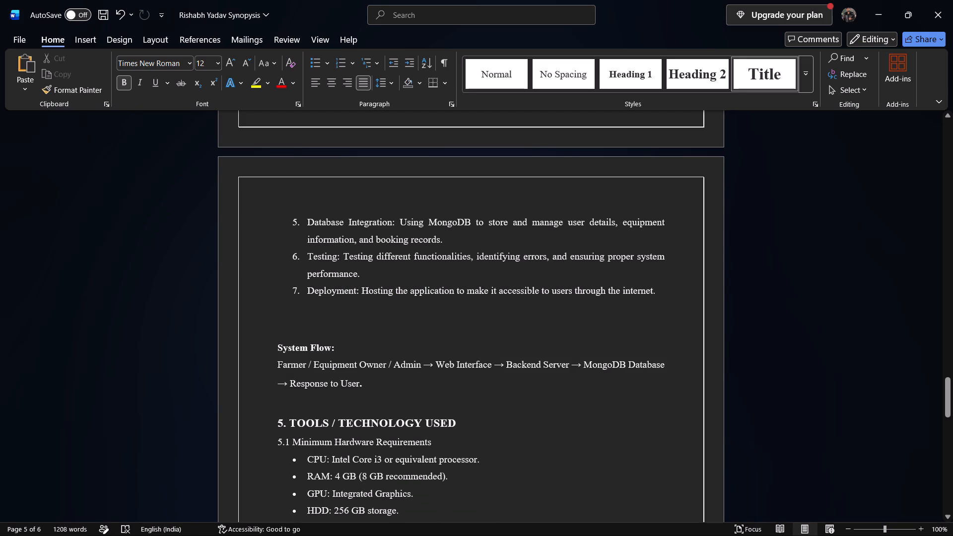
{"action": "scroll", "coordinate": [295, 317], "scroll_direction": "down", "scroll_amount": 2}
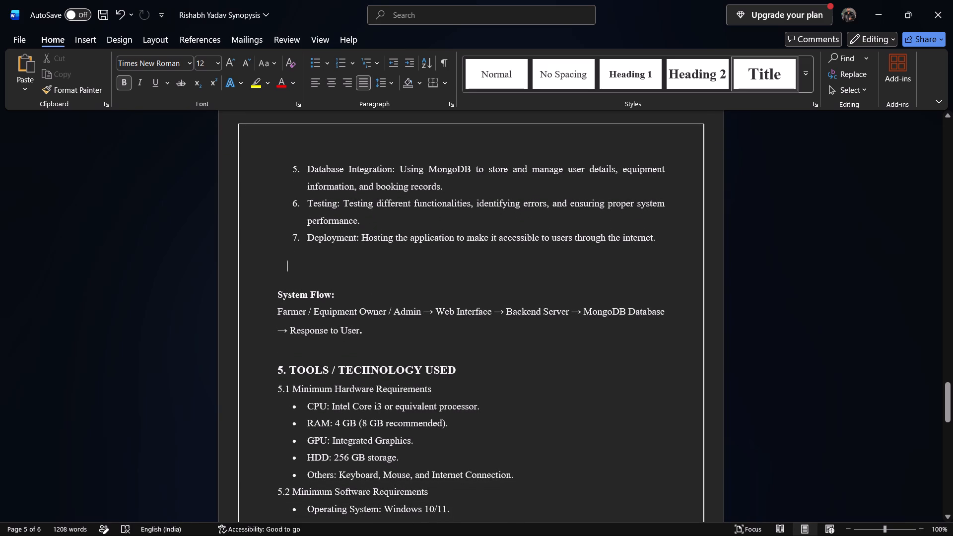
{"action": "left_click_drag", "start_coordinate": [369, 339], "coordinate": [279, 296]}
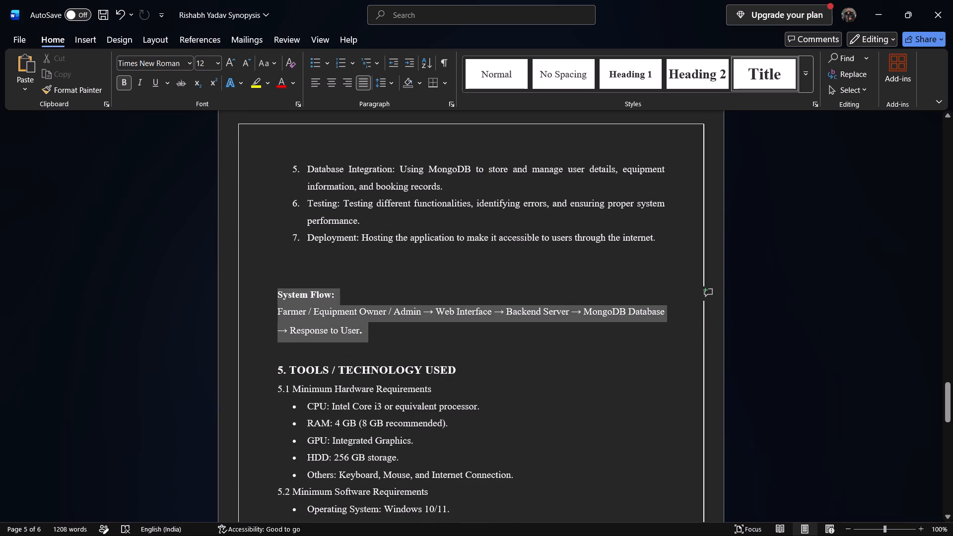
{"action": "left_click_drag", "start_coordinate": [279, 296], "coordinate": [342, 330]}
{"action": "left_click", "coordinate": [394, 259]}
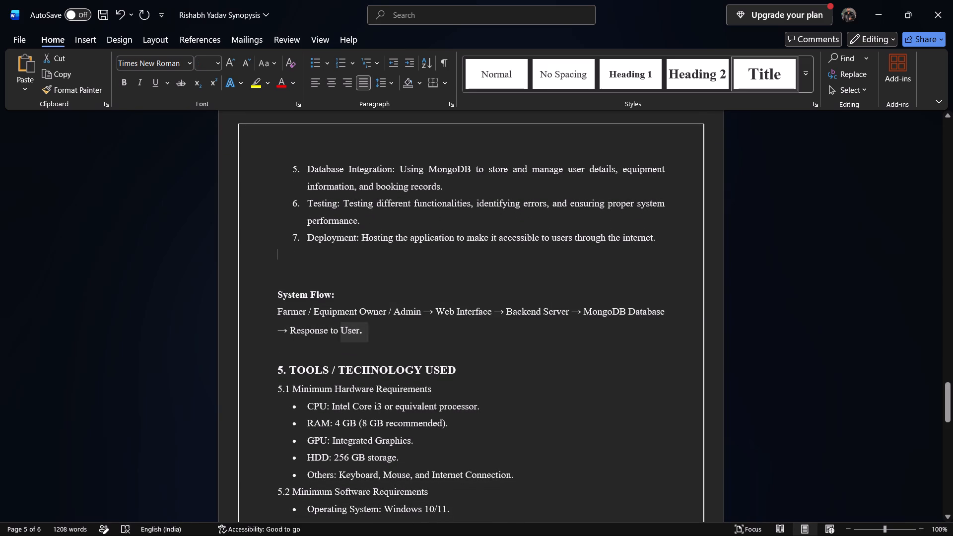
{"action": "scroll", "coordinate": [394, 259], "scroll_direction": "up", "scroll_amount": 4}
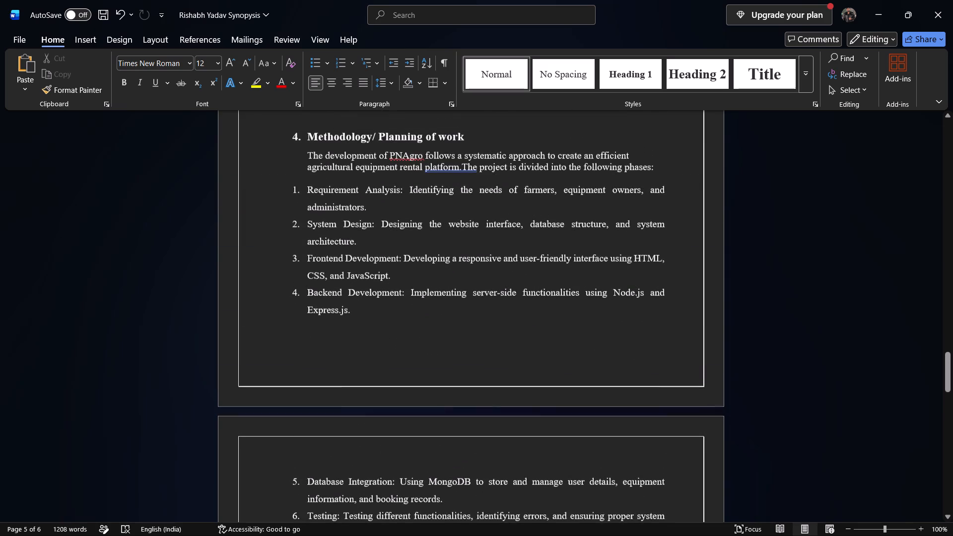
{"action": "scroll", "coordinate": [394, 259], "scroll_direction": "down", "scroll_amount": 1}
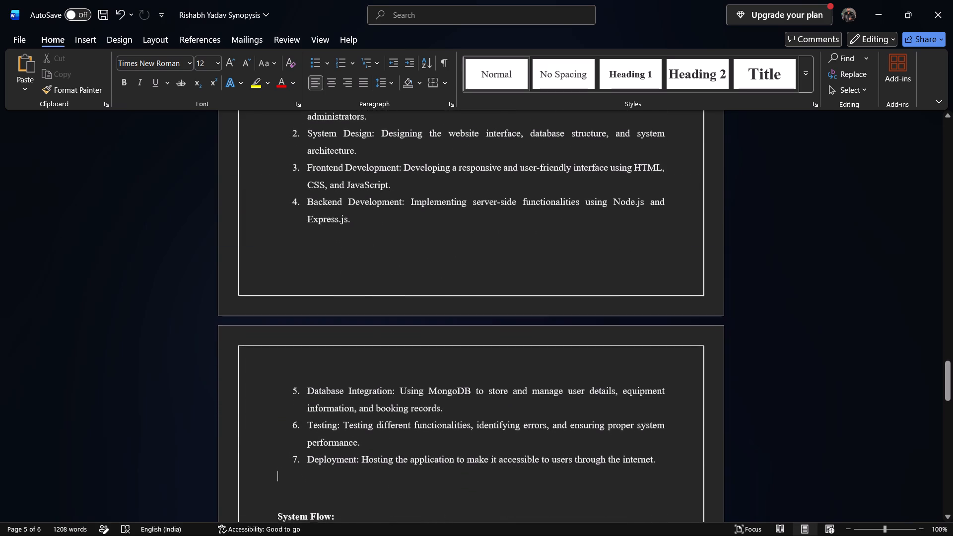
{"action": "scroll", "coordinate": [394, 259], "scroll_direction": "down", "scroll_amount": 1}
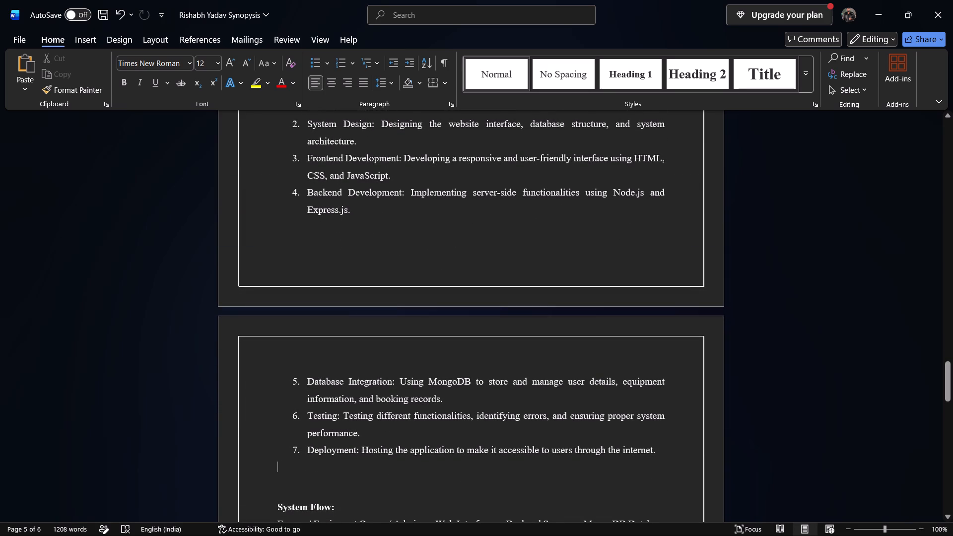
Indent the System Flow heading on page 5 with seven leading spaces.
{"action": "left_click", "coordinate": [277, 510]}
{"action": "key", "text": "space"}
{"action": "left_click", "coordinate": [276, 511]}
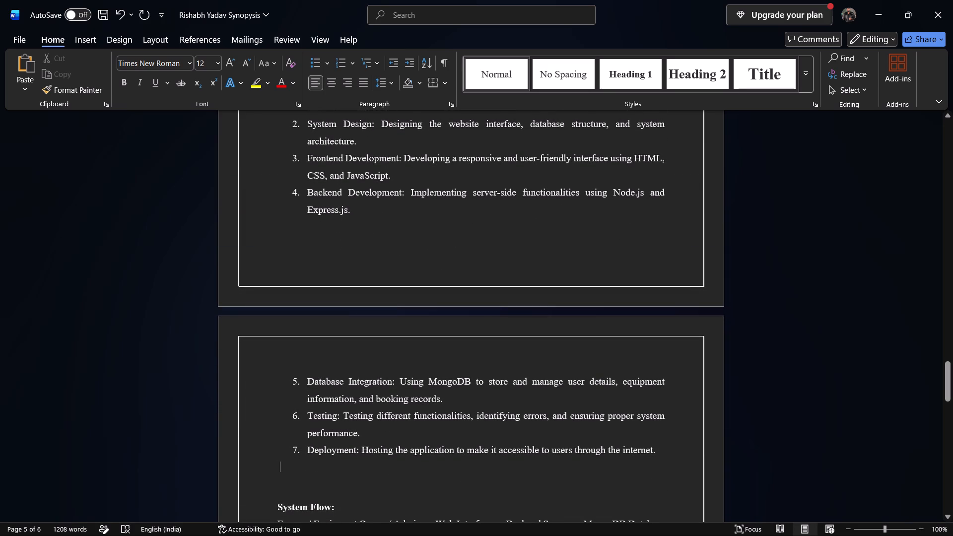
{"action": "left_click", "coordinate": [280, 508]}
{"action": "key", "text": "space"}
{"action": "key", "text": "space"}
{"action": "key", "text": "space"}
{"action": "key", "text": "space"}
{"action": "key", "text": "space"}
{"action": "key", "text": "space"}
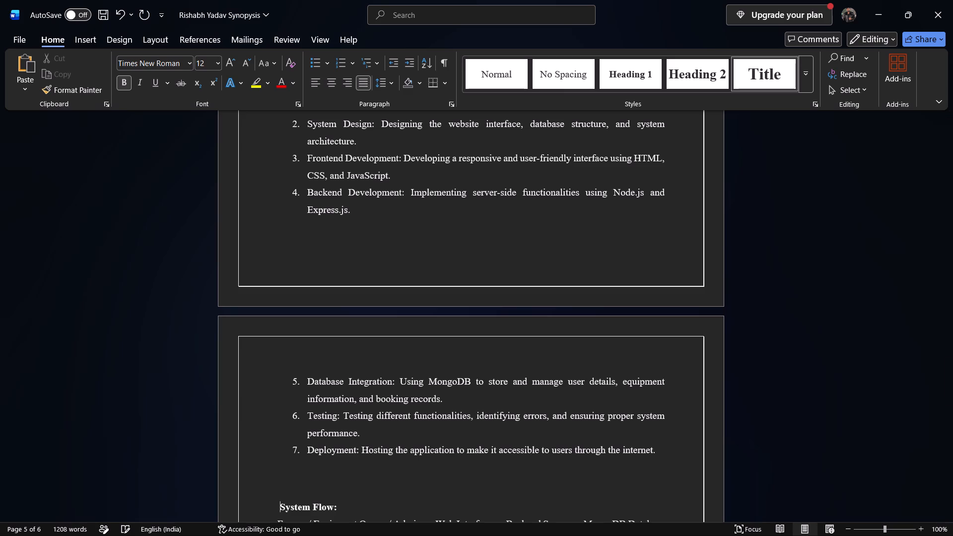
{"action": "scroll", "coordinate": [280, 508], "scroll_direction": "down", "scroll_amount": 1}
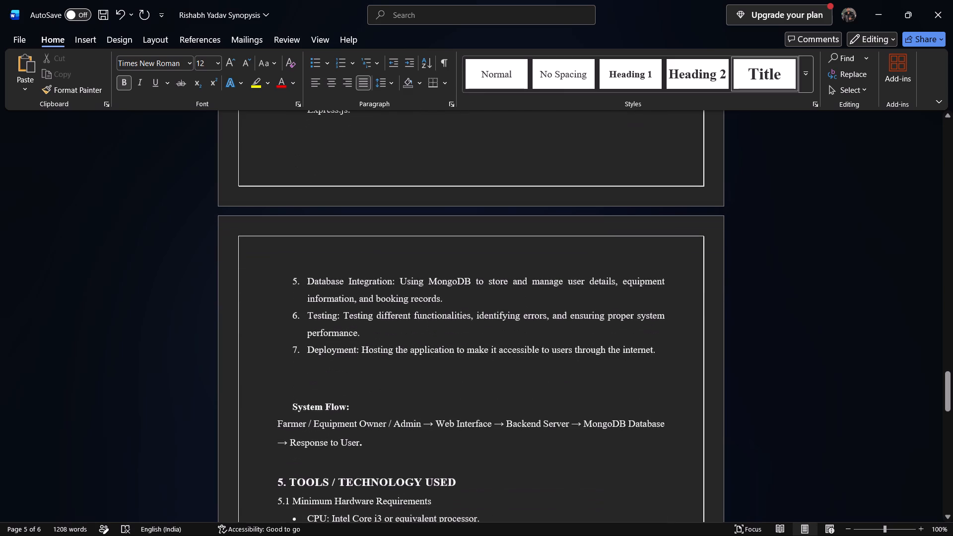
{"action": "left_click", "coordinate": [276, 423]}
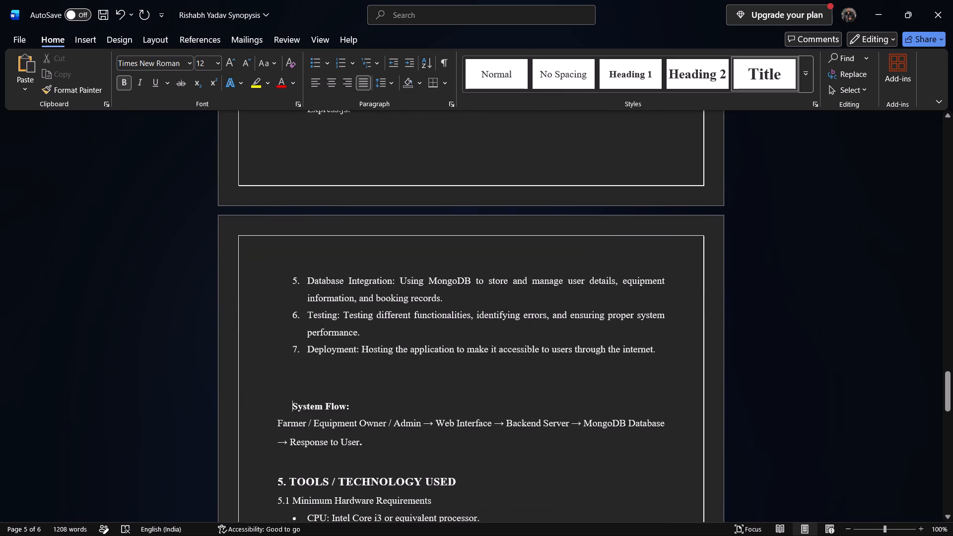
{"action": "left_click", "coordinate": [278, 423]}
{"action": "key", "text": "space"}
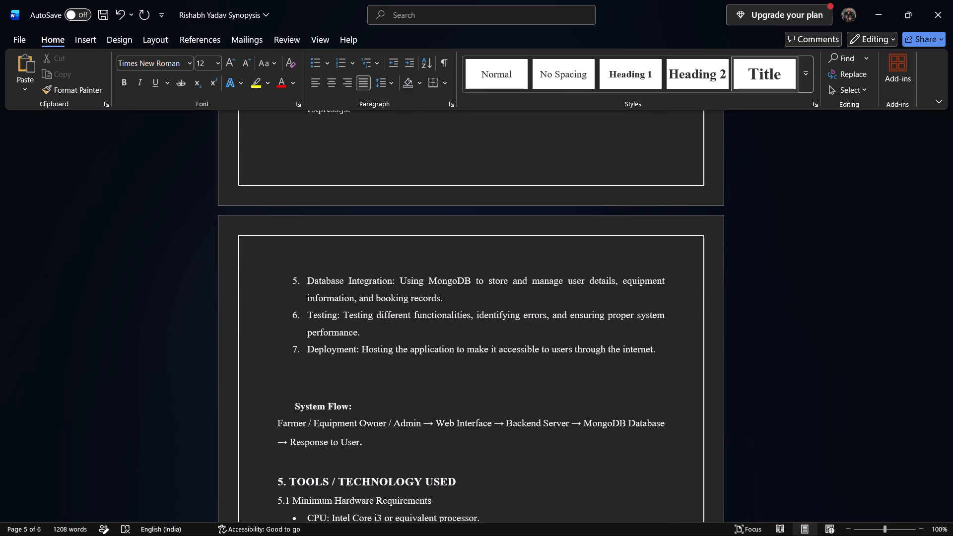
Keep the "Farmer / Equipment Owner / Admin" flow text on its own line under System Flow and indent it with eight leading spaces.
{"action": "key", "text": "BackSpace"}
{"action": "key", "text": "Return"}
{"action": "key", "text": "space"}
{"action": "key", "text": "space"}
{"action": "key", "text": "space"}
{"action": "key", "text": "space"}
{"action": "key", "text": "space"}
{"action": "key", "text": "space"}
{"action": "key", "text": "space"}
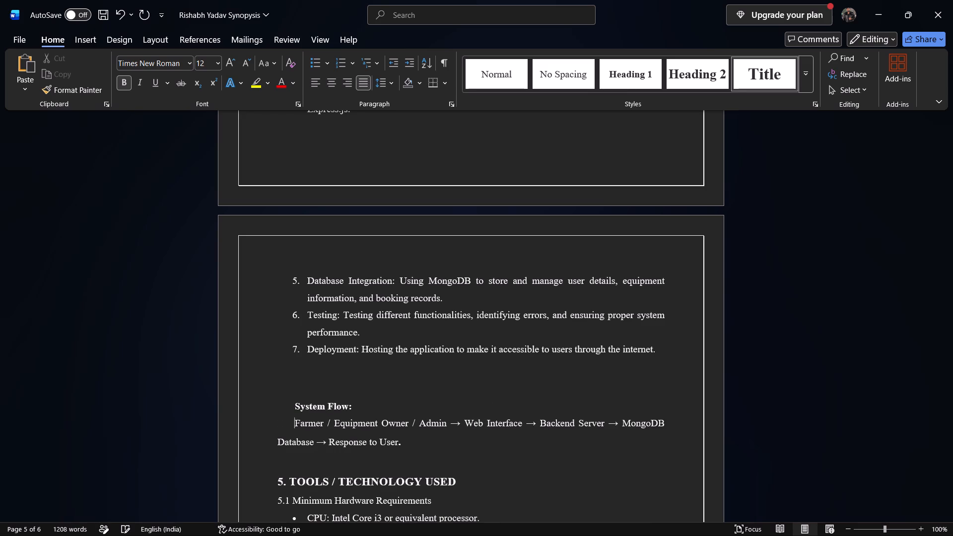
{"action": "key", "text": "space"}
Try to indent the flow text's second line, starting with "Database", by adding two spaces before it.
{"action": "key", "text": "Down"}
{"action": "key", "text": "Left"}
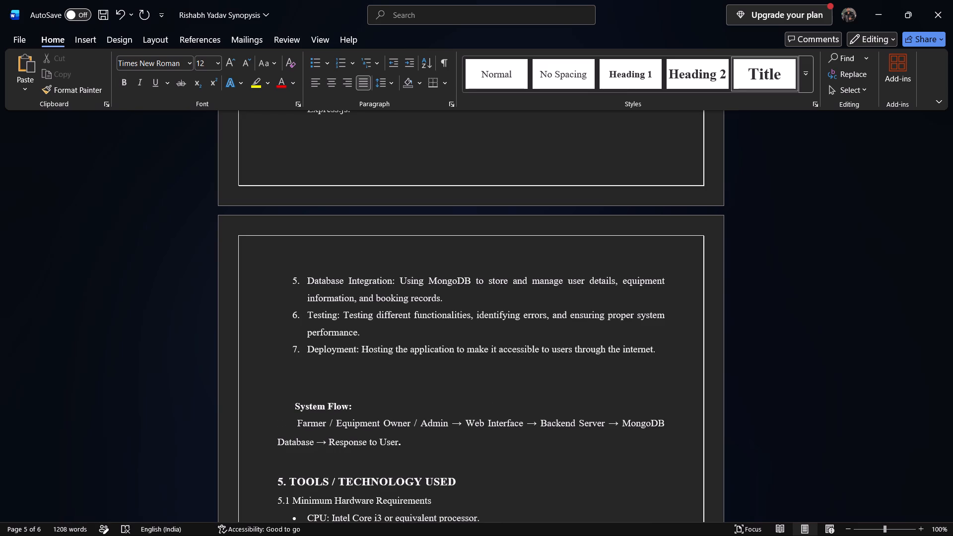
{"action": "key", "text": "Left"}
{"action": "key", "text": "Left"}
{"action": "key", "text": "Left"}
{"action": "key", "text": "space"}
{"action": "key", "text": "space"}
Add seven more spaces on the blank line below the Deployment item and paste the cut System Architecture block there.
{"action": "left_click", "coordinate": [299, 368]}
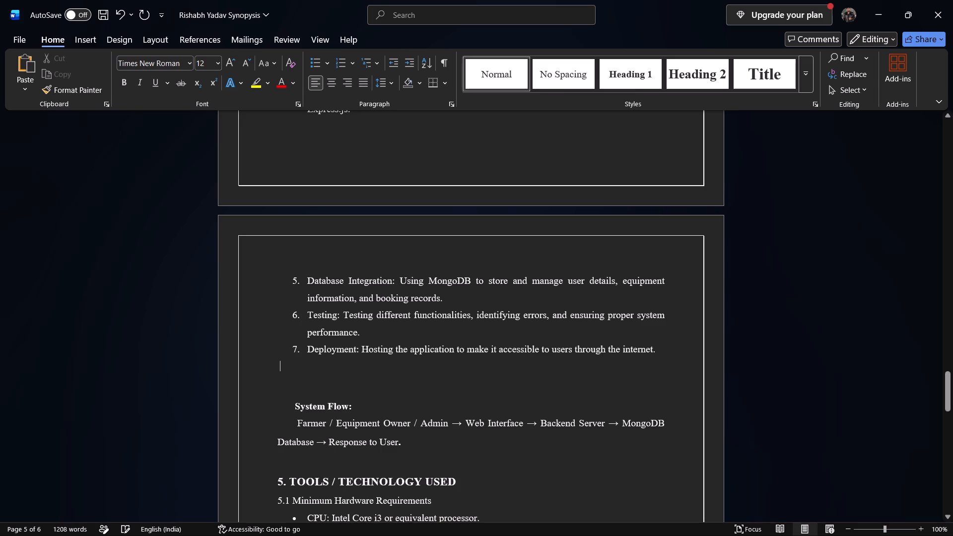
{"action": "key", "text": "space"}
{"action": "key", "text": "space"}
{"action": "key", "text": "space"}
{"action": "key", "text": "space"}
{"action": "key", "text": "space"}
{"action": "key", "text": "space"}
{"action": "key", "text": "space"}
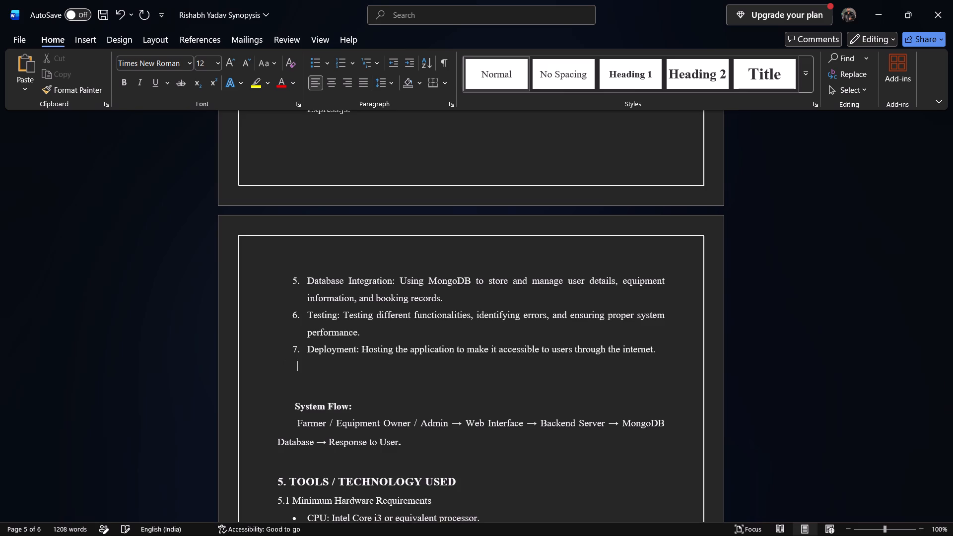
{"action": "key", "text": "ctrl+v"}
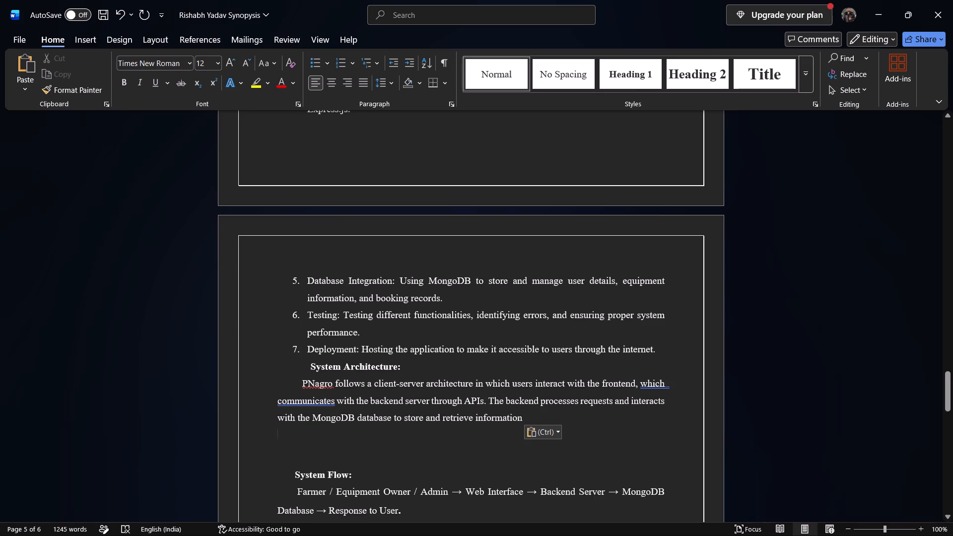
Switch the pasted System Architecture block to the Merge Formatting paste option.
{"action": "left_click", "coordinate": [540, 429]}
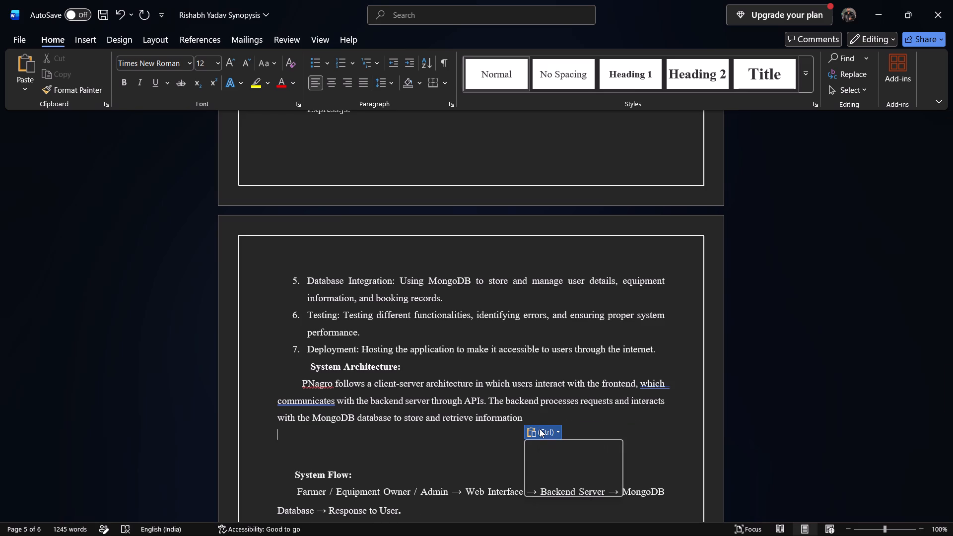
{"action": "left_click", "coordinate": [552, 473]}
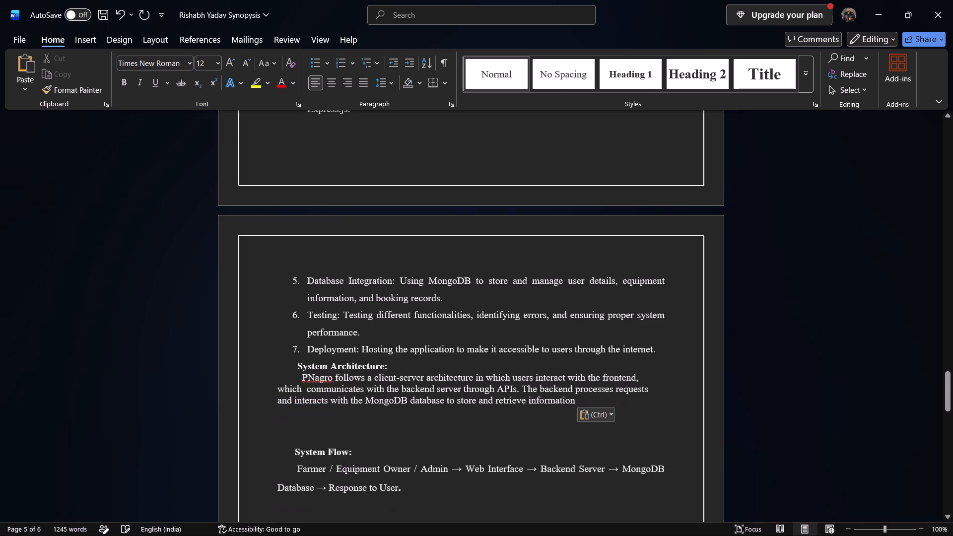
{"action": "left_click", "coordinate": [605, 410]}
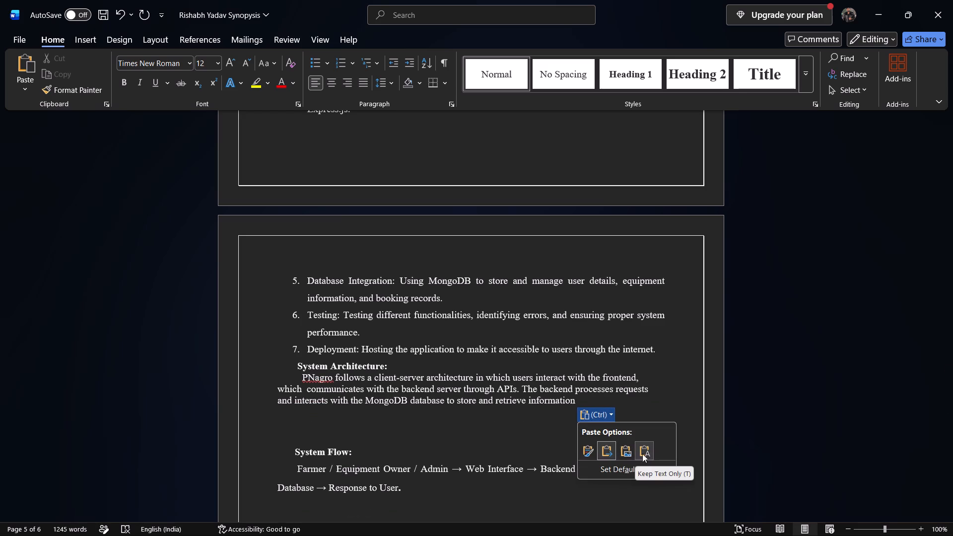
{"action": "left_click", "coordinate": [629, 488]}
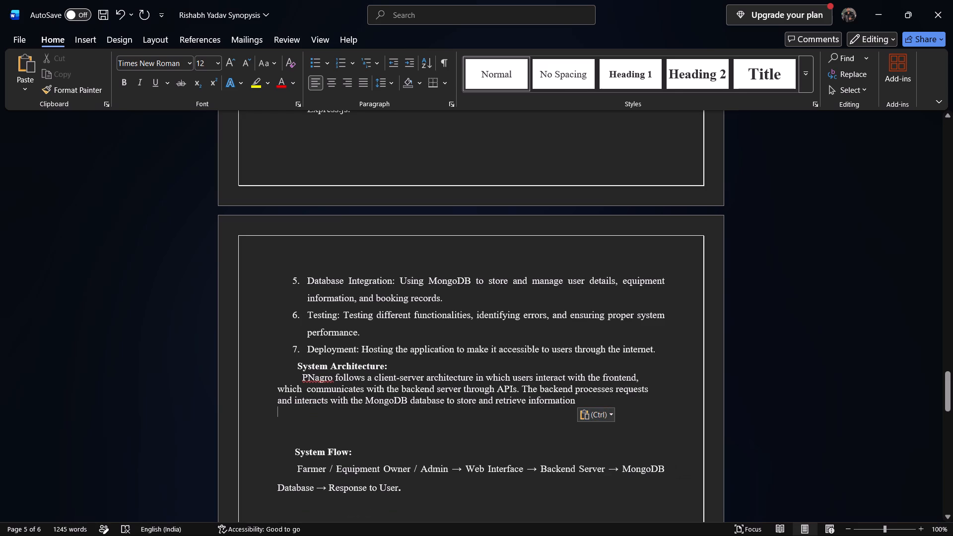
{"action": "left_click", "coordinate": [533, 405]}
Cut the System Architecture and System Flow blocks together from above section 5.
{"action": "scroll", "coordinate": [325, 386], "scroll_direction": "down", "scroll_amount": 2}
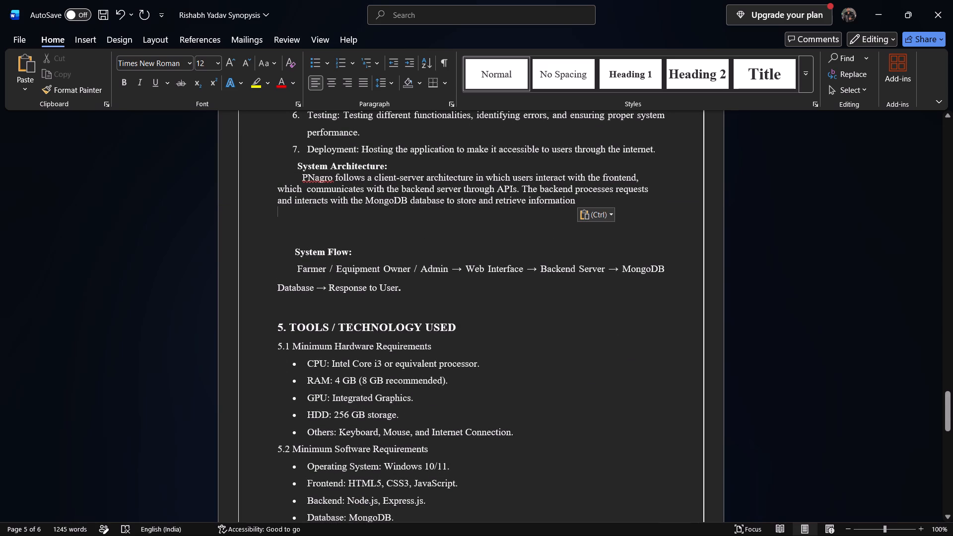
{"action": "left_click_drag", "start_coordinate": [291, 161], "coordinate": [436, 293]}
{"action": "key", "text": "ctrl+x"}
Delete the stray period on the line after reference [6] at the end of the document.
{"action": "scroll", "coordinate": [436, 293], "scroll_direction": "right", "scroll_amount": 1}
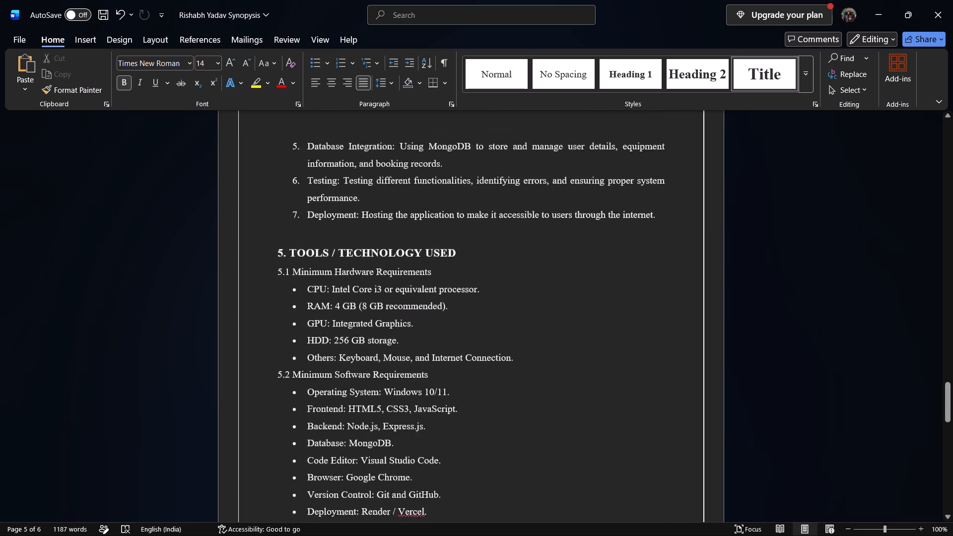
{"action": "scroll", "coordinate": [436, 293], "scroll_direction": "right", "scroll_amount": 2}
{"action": "scroll", "coordinate": [436, 293], "scroll_direction": "down", "scroll_amount": 1}
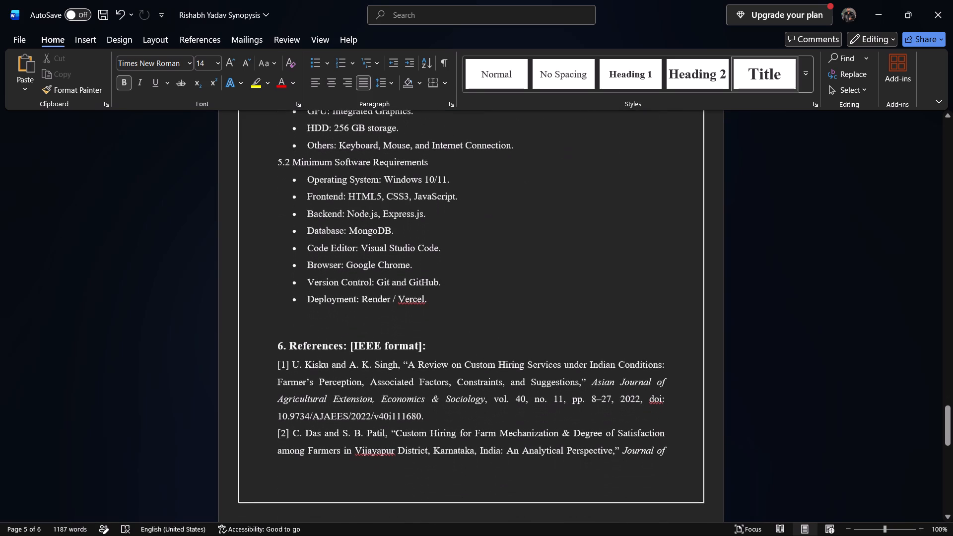
{"action": "scroll", "coordinate": [436, 293], "scroll_direction": "down", "scroll_amount": 2}
{"action": "scroll", "coordinate": [320, 318], "scroll_direction": "down", "scroll_amount": 2}
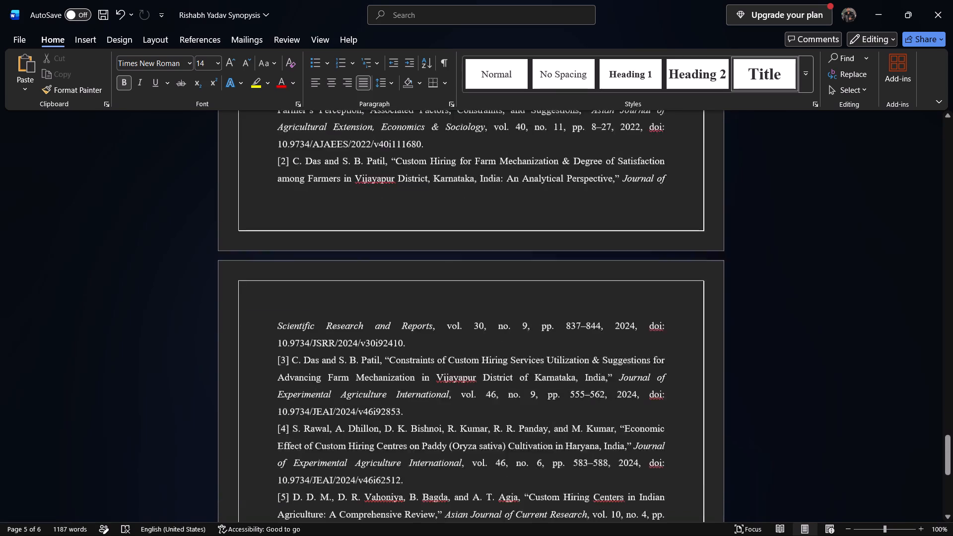
{"action": "scroll", "coordinate": [320, 318], "scroll_direction": "right", "scroll_amount": 1}
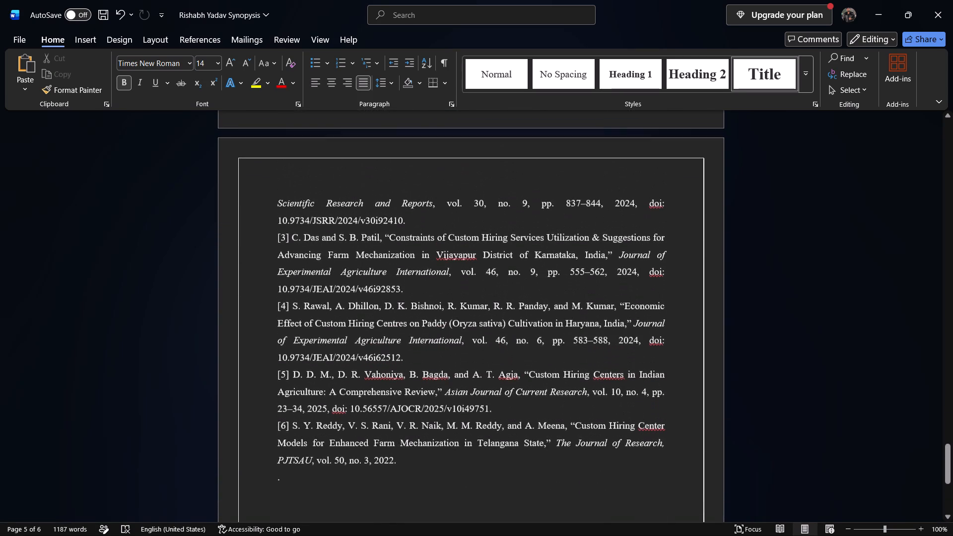
{"action": "left_click", "coordinate": [282, 482]}
{"action": "key", "text": "BackSpace"}
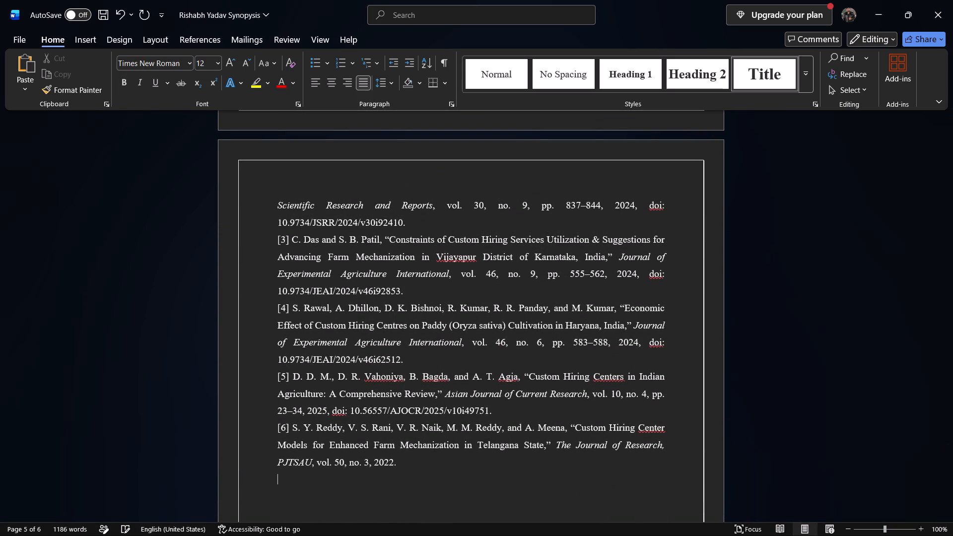
Insert twelve blank lines between the Deployment item and the "5. TOOLS / TECHNOLOGY USED" heading.
{"action": "scroll", "coordinate": [282, 482], "scroll_direction": "up", "scroll_amount": 3}
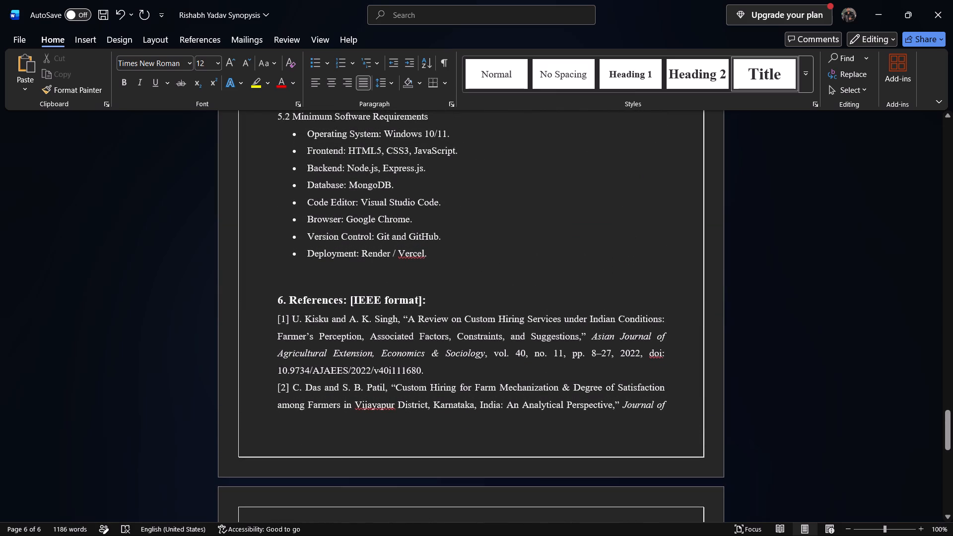
{"action": "scroll", "coordinate": [371, 326], "scroll_direction": "up", "scroll_amount": 4}
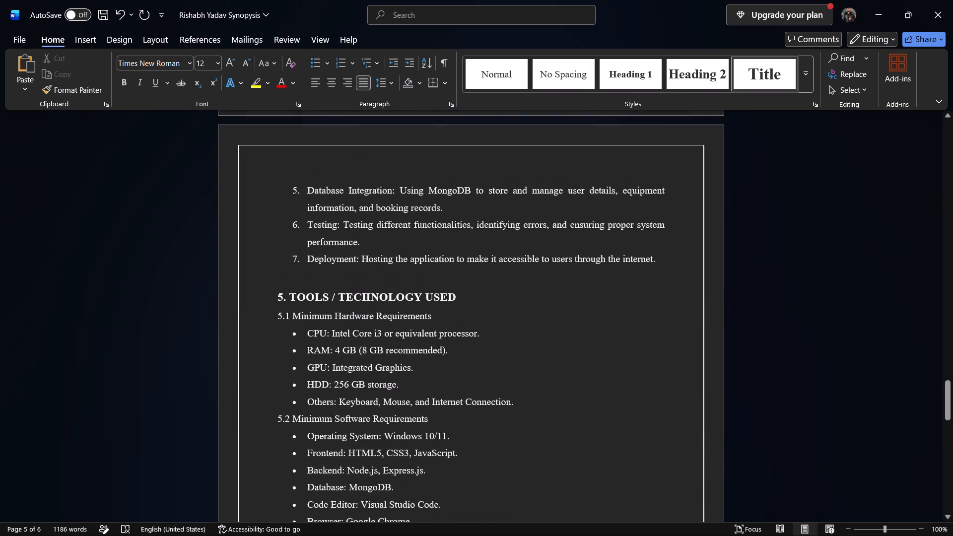
{"action": "left_click", "coordinate": [319, 283]}
{"action": "key", "text": "Return"}
{"action": "key", "text": "Return"}
{"action": "key", "text": "Return"}
{"action": "key", "text": "Return"}
{"action": "key", "text": "Return"}
{"action": "key", "text": "Return"}
{"action": "key", "text": "Return"}
{"action": "key", "text": "Return"}
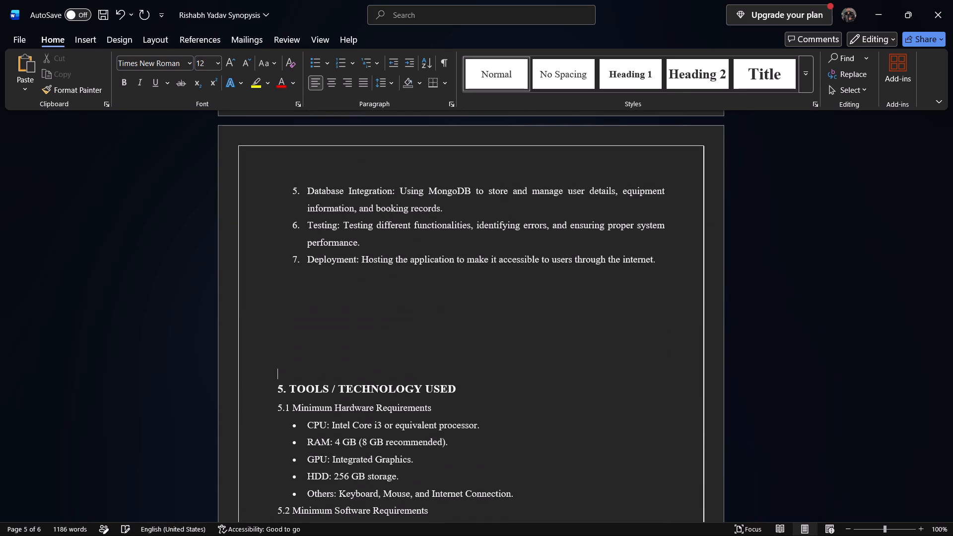
{"action": "key", "text": "Return"}
{"action": "key", "text": "Return"}
{"action": "key", "text": "Return"}
{"action": "key", "text": "Return"}
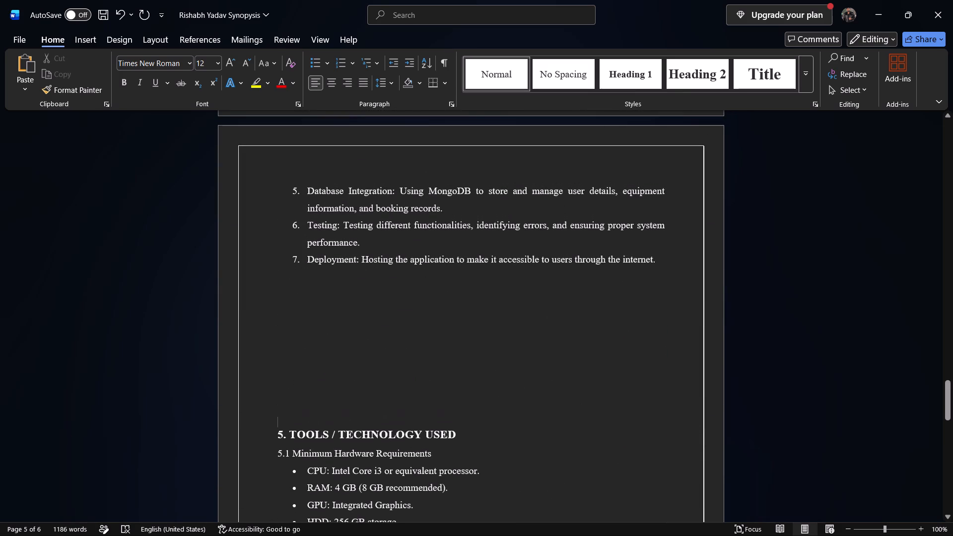
Add a line break below the Deployment item and paste the cut System Architecture and System Flow blocks there.
{"action": "left_click", "coordinate": [306, 278]}
{"action": "scroll", "coordinate": [306, 278], "scroll_direction": "up", "scroll_amount": 2}
{"action": "scroll", "coordinate": [306, 278], "scroll_direction": "right", "scroll_amount": 1}
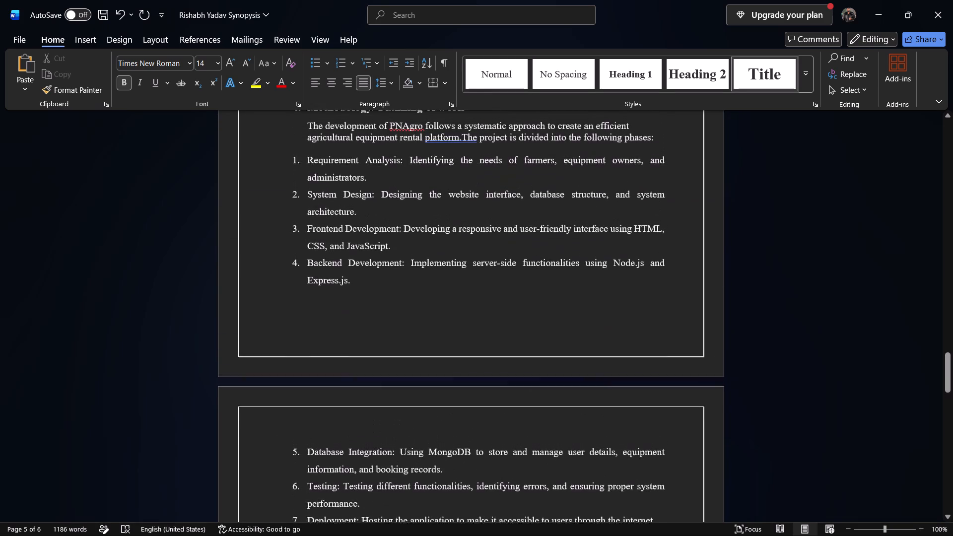
{"action": "scroll", "coordinate": [306, 278], "scroll_direction": "right", "scroll_amount": 1}
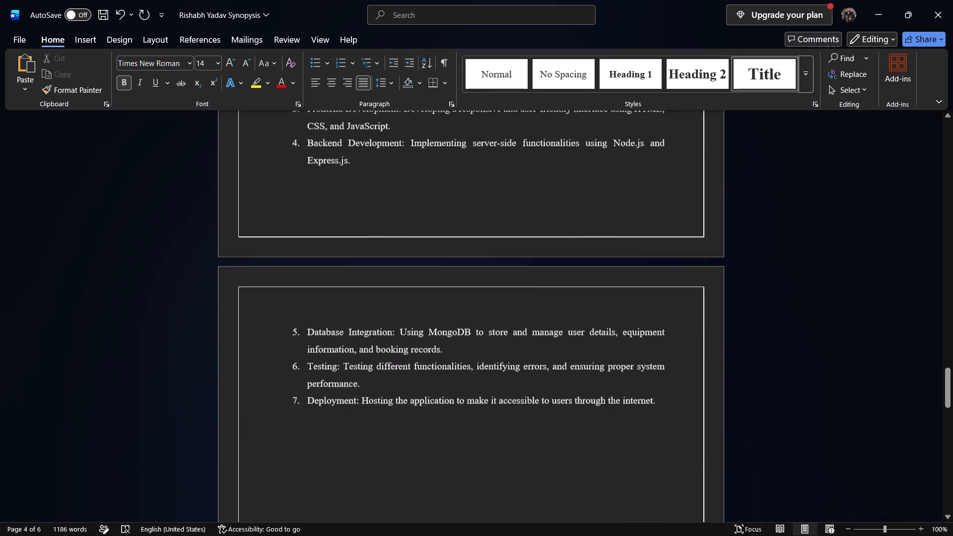
{"action": "scroll", "coordinate": [306, 278], "scroll_direction": "right", "scroll_amount": 1}
{"action": "key", "text": "Return"}
{"action": "key", "text": "ctrl+v"}
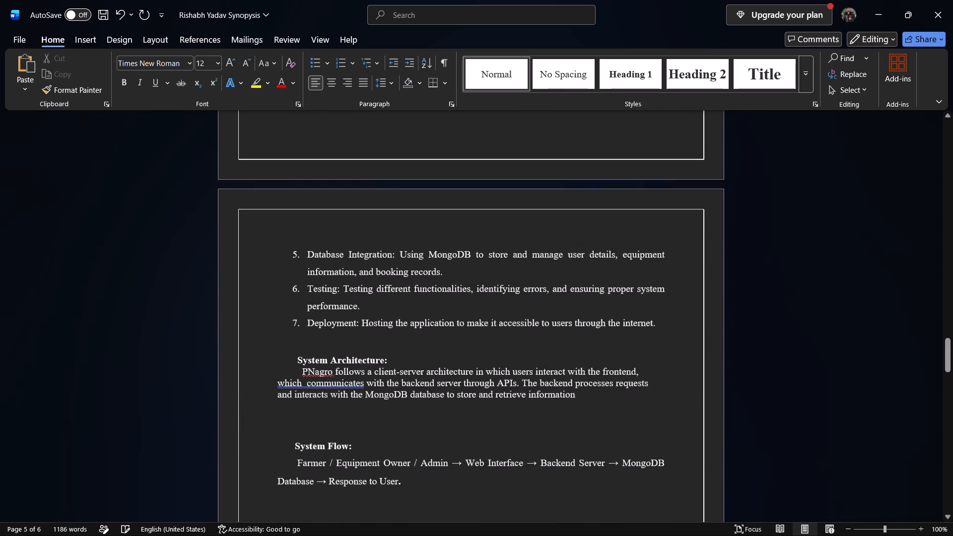
Delete the extra leading spaces before "PNagro" in the System Architecture paragraph.
{"action": "left_click", "coordinate": [302, 368]}
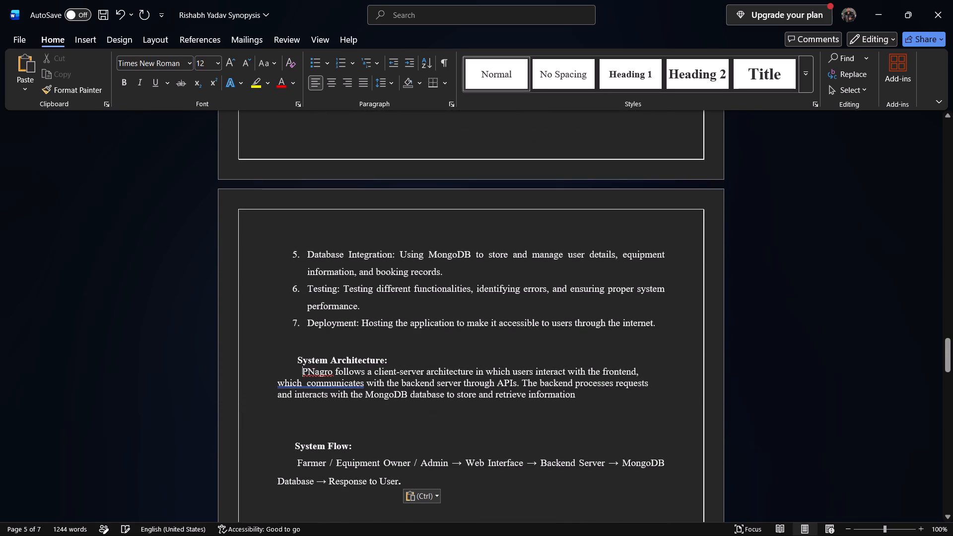
{"action": "key", "text": "BackSpace"}
{"action": "key", "text": "BackSpace"}
{"action": "key", "text": "BackSpace"}
{"action": "key", "text": "BackSpace"}
{"action": "key", "text": "BackSpace"}
{"action": "key", "text": "BackSpace"}
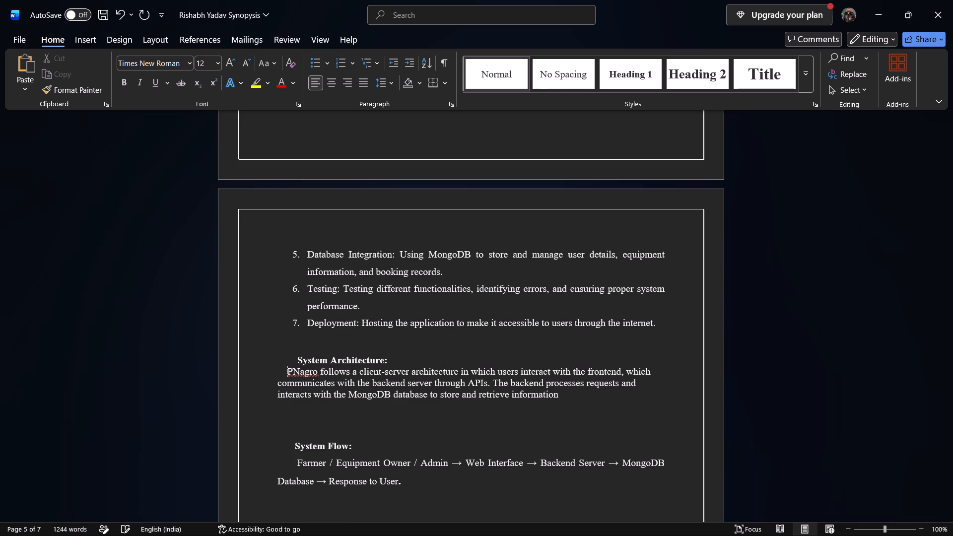
{"action": "key", "text": "BackSpace"}
{"action": "key", "text": "BackSpace"}
{"action": "key", "text": "BackSpace"}
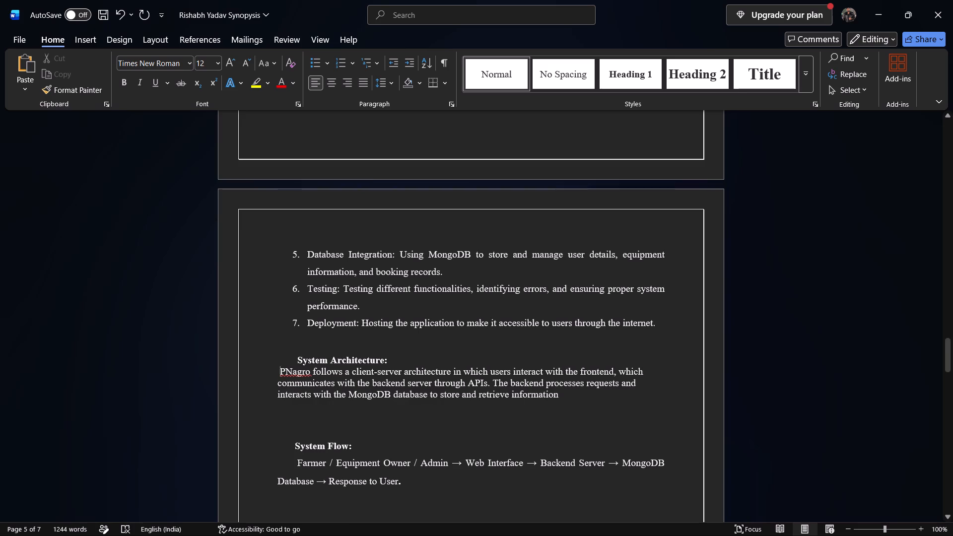
Delete the leading spaces before the System Architecture heading and the blank line above it.
{"action": "left_click", "coordinate": [299, 358]}
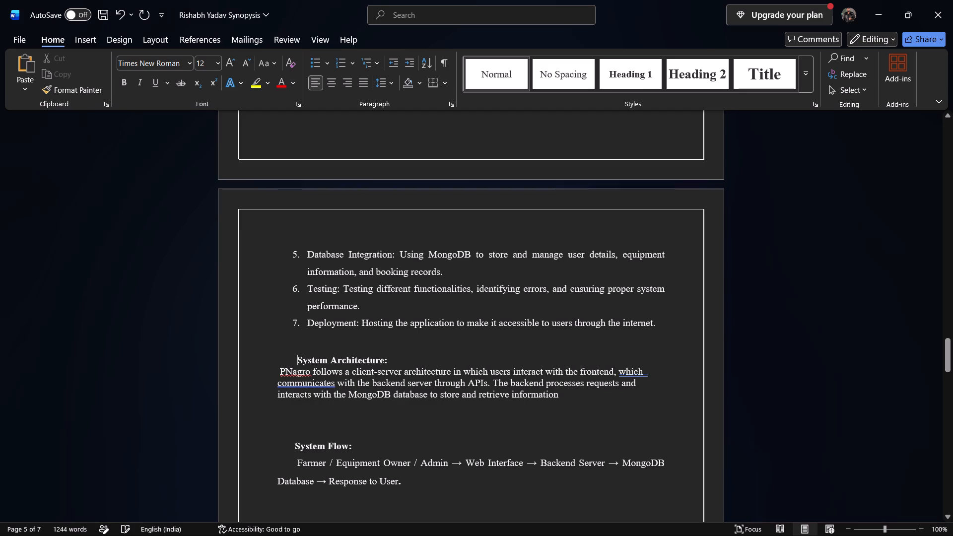
{"action": "key", "text": "BackSpace"}
{"action": "key", "text": "BackSpace"}
{"action": "key", "text": "BackSpace"}
{"action": "key", "text": "BackSpace"}
{"action": "key", "text": "BackSpace"}
{"action": "key", "text": "BackSpace"}
{"action": "key", "text": "BackSpace"}
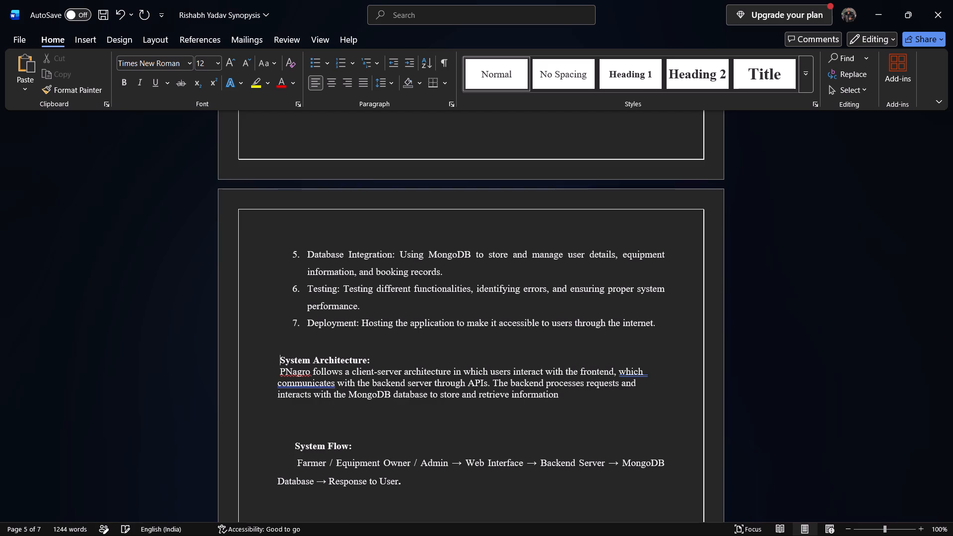
{"action": "key", "text": "BackSpace"}
{"action": "key", "text": "BackSpace"}
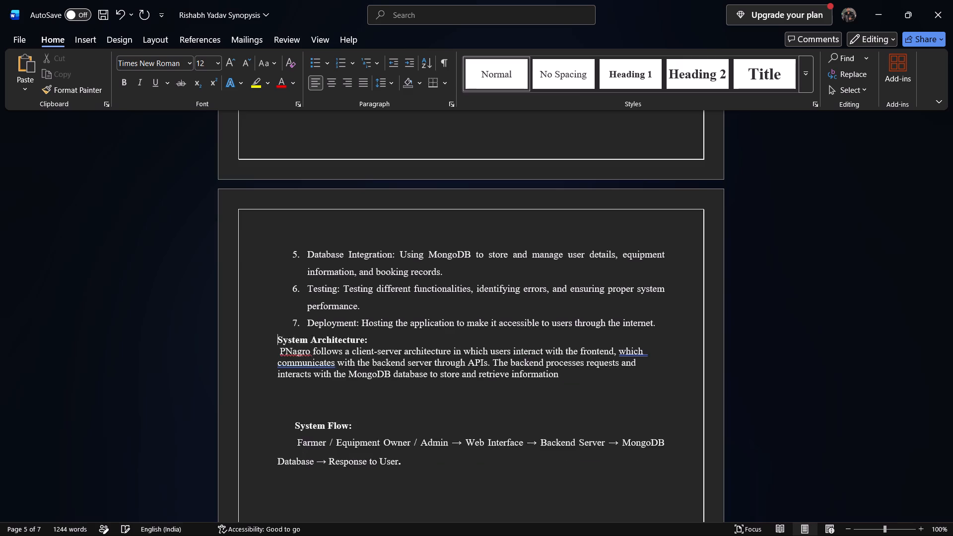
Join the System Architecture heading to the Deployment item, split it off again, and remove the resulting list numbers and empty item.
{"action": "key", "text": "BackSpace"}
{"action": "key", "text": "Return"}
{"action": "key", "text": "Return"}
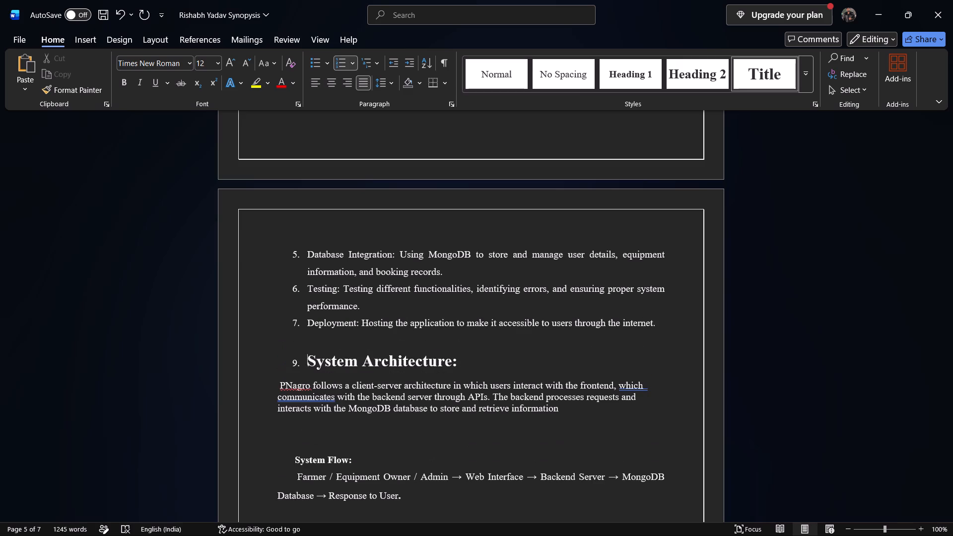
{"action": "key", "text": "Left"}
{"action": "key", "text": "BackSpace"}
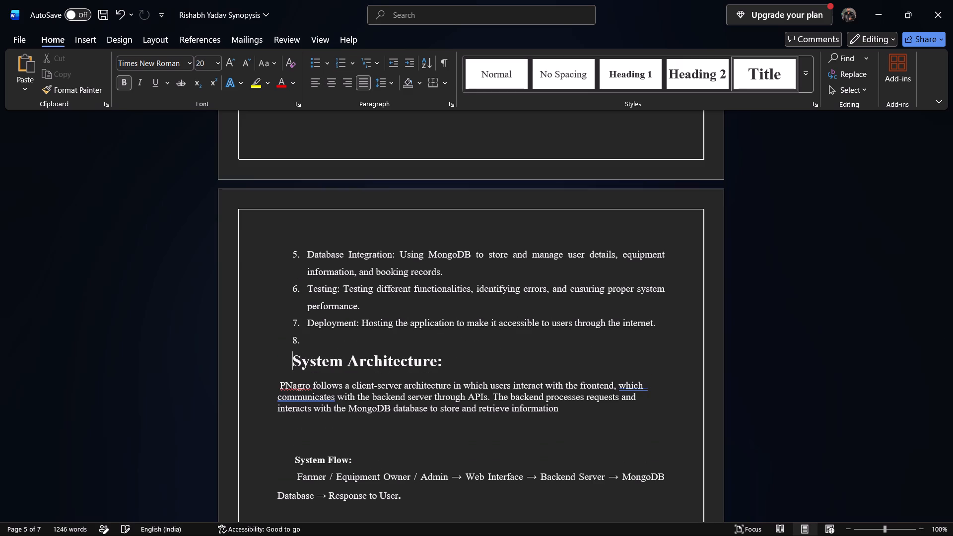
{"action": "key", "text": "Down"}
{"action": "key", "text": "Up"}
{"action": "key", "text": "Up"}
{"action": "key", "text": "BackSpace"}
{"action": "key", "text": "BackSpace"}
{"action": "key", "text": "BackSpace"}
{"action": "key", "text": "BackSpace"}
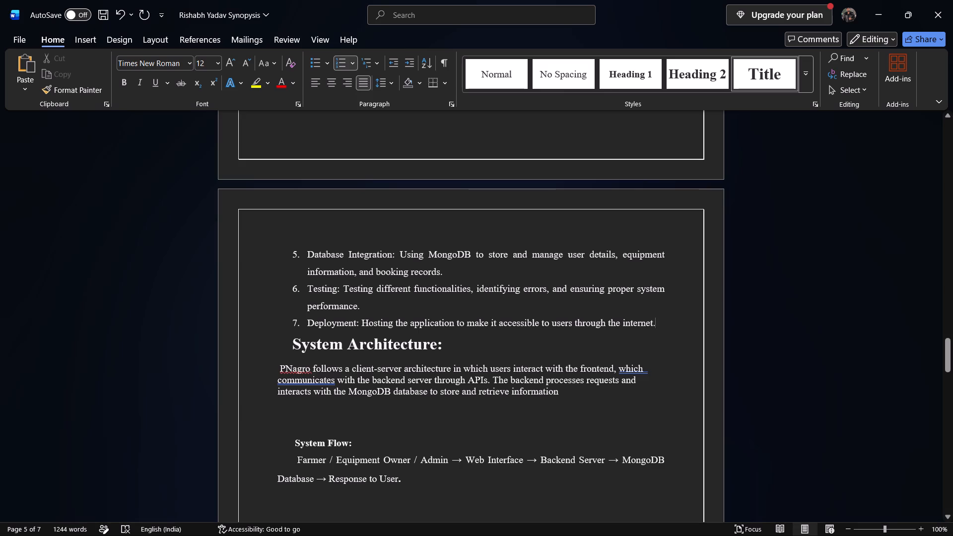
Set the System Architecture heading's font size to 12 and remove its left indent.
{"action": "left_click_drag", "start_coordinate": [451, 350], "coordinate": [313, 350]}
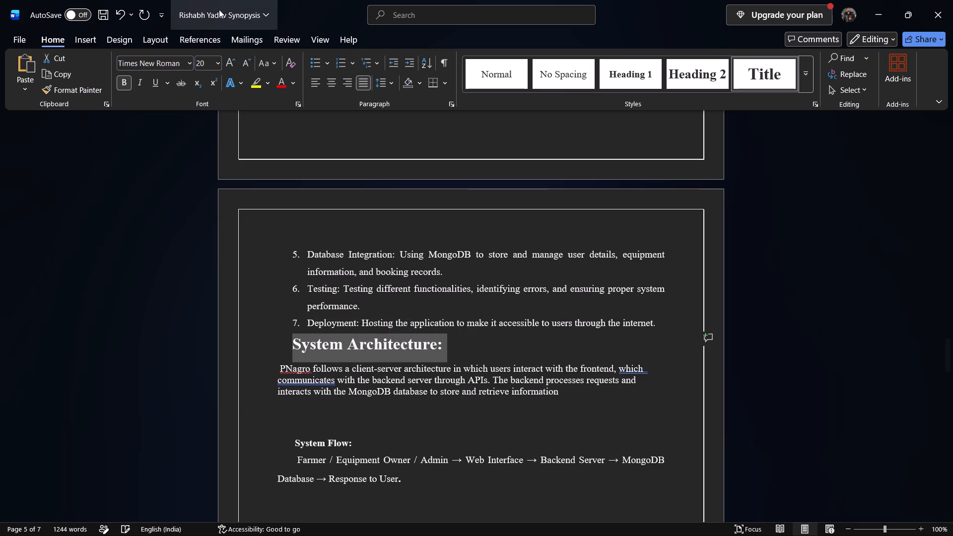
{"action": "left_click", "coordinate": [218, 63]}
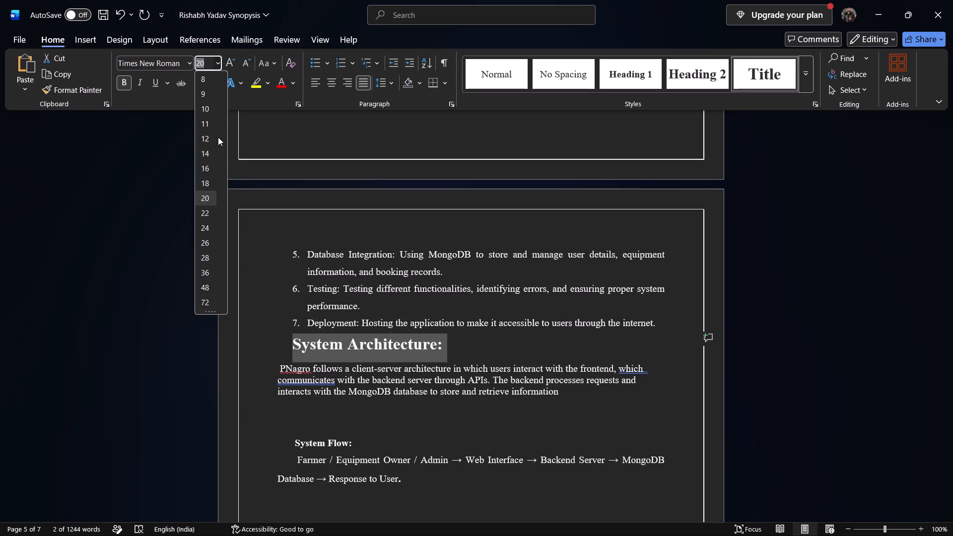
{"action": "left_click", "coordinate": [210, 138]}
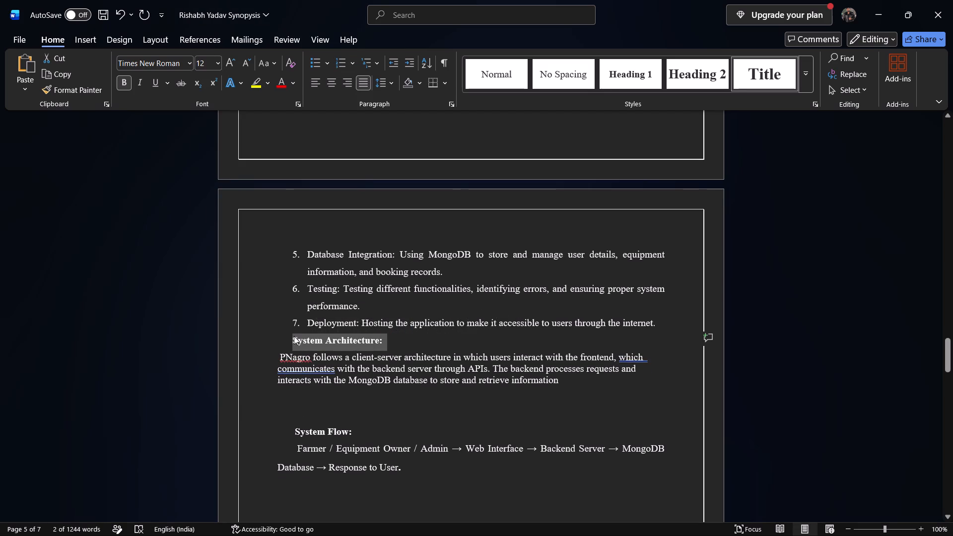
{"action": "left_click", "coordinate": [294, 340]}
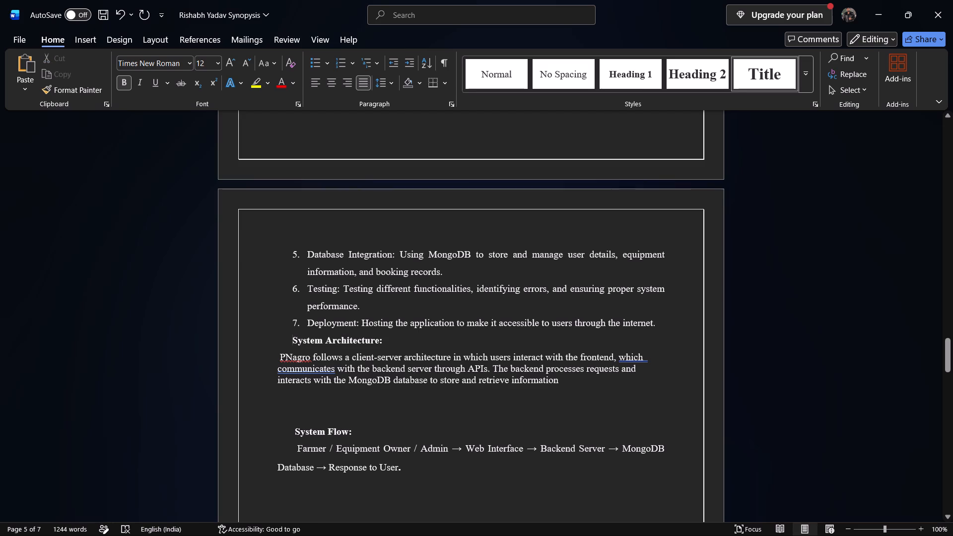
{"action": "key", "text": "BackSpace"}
Try the No Spacing, Heading 1, Heading 2 and Heading 3 styles on the System Architecture heading, settling on Normal.
{"action": "scroll", "coordinate": [288, 351], "scroll_direction": "right", "scroll_amount": 1}
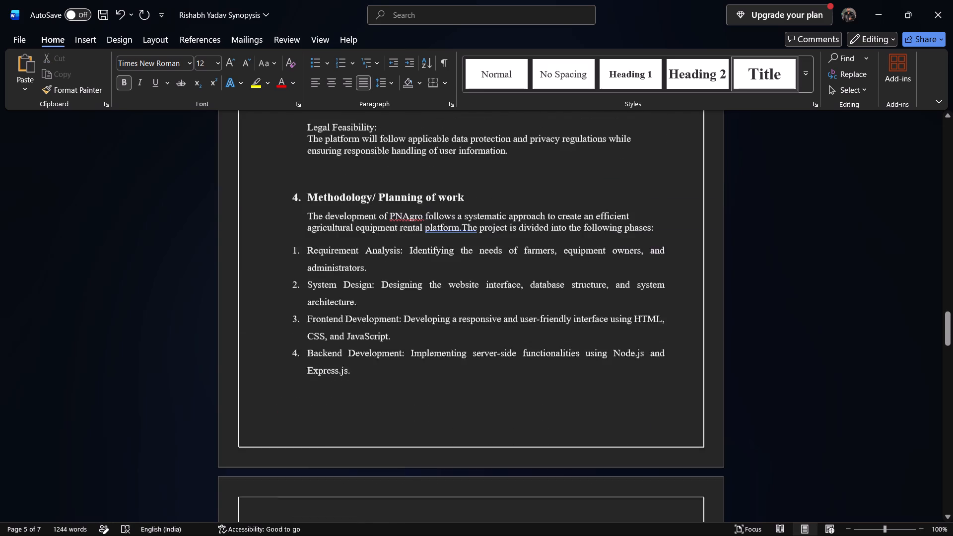
{"action": "scroll", "coordinate": [288, 351], "scroll_direction": "right", "scroll_amount": 2}
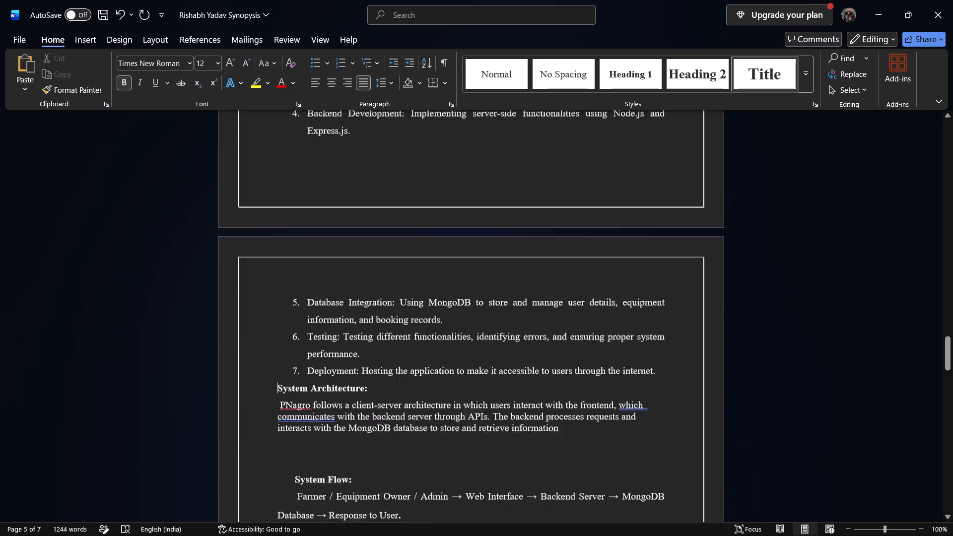
{"action": "scroll", "coordinate": [288, 351], "scroll_direction": "right", "scroll_amount": 1}
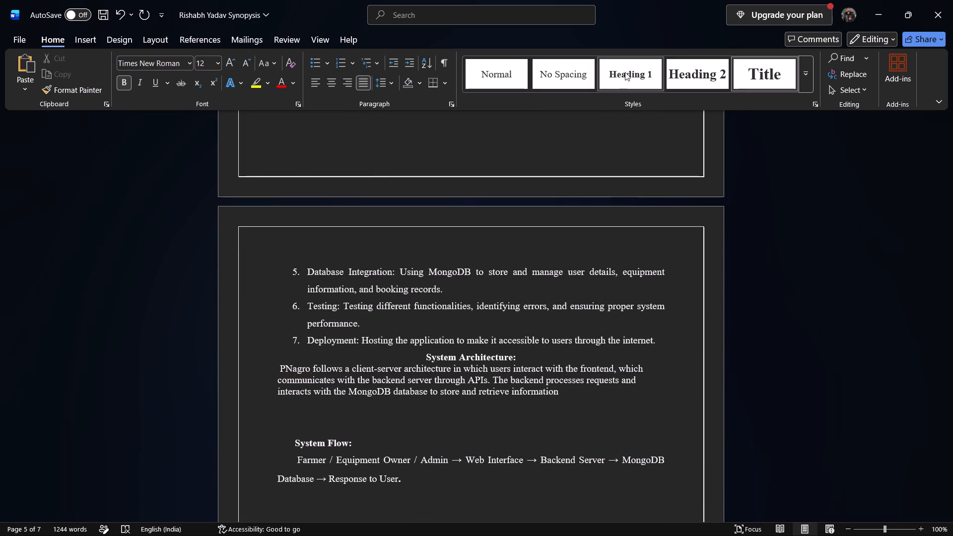
{"action": "left_click", "coordinate": [580, 67]}
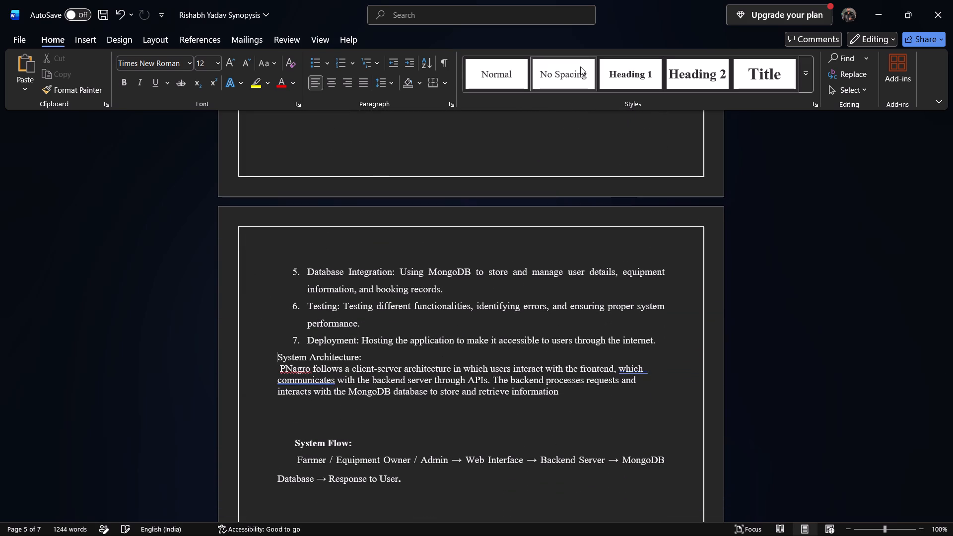
{"action": "left_click", "coordinate": [621, 76]}
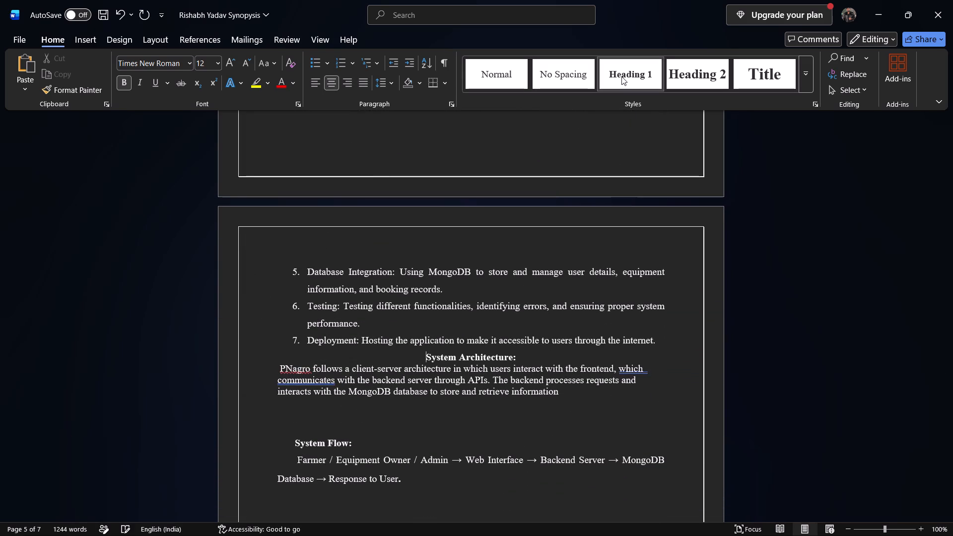
{"action": "left_click", "coordinate": [675, 80]}
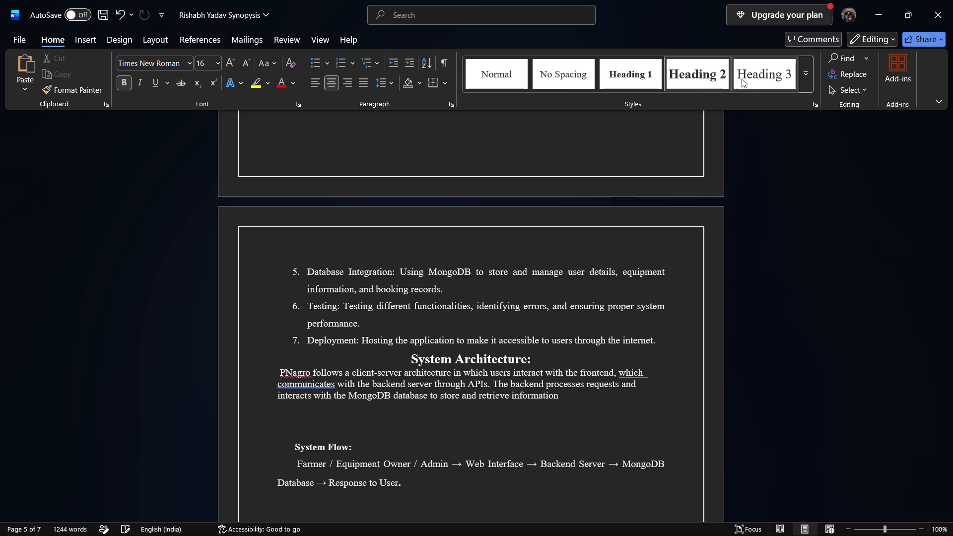
{"action": "left_click", "coordinate": [742, 79]}
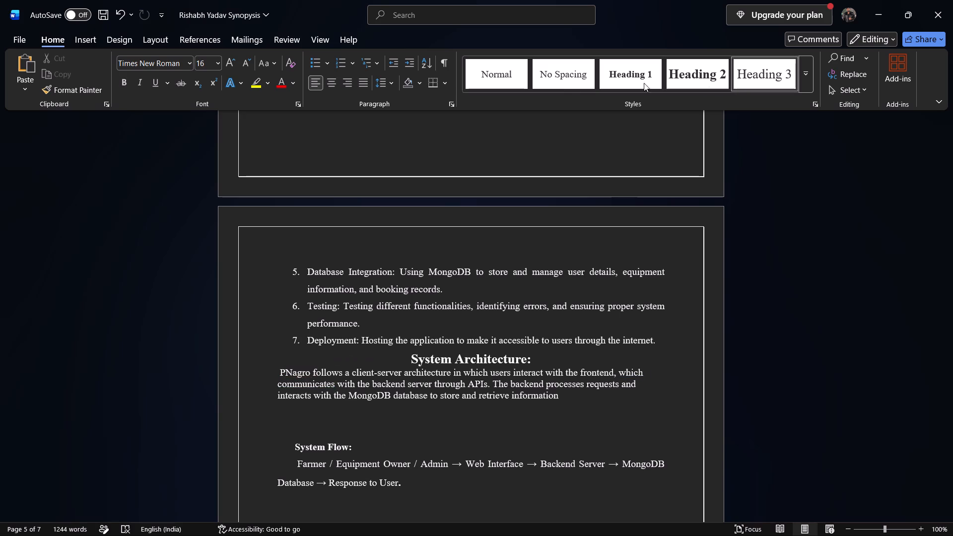
{"action": "left_click", "coordinate": [496, 78]}
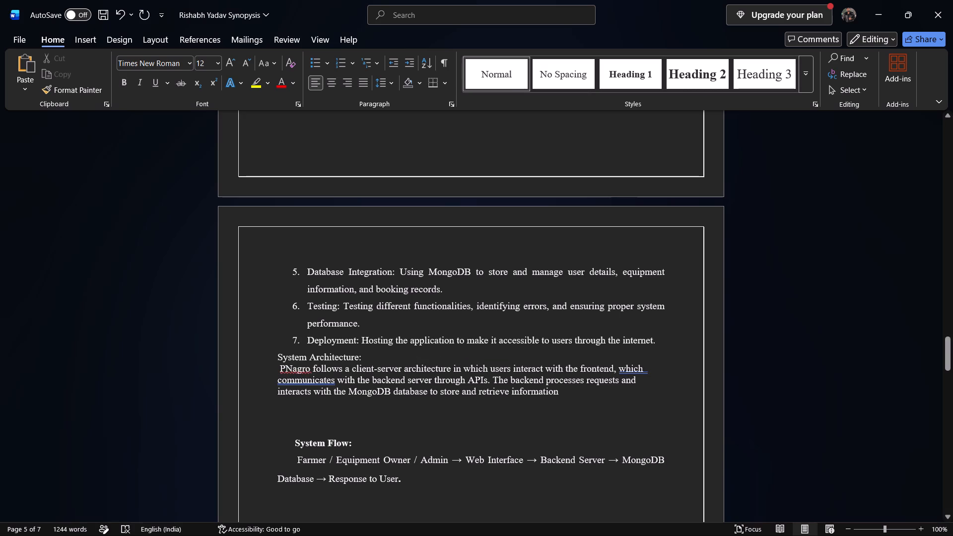
Add two leading spaces before the System Architecture heading and before "PNagro" in its paragraph.
{"action": "key", "text": "space"}
{"action": "key", "text": "space"}
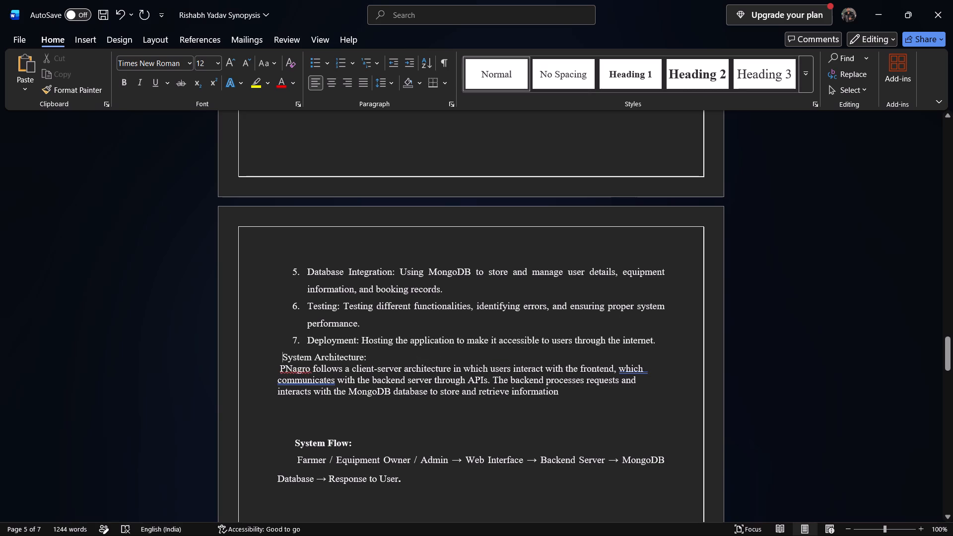
{"action": "left_click", "coordinate": [279, 371]}
{"action": "key", "text": "space"}
{"action": "key", "text": "space"}
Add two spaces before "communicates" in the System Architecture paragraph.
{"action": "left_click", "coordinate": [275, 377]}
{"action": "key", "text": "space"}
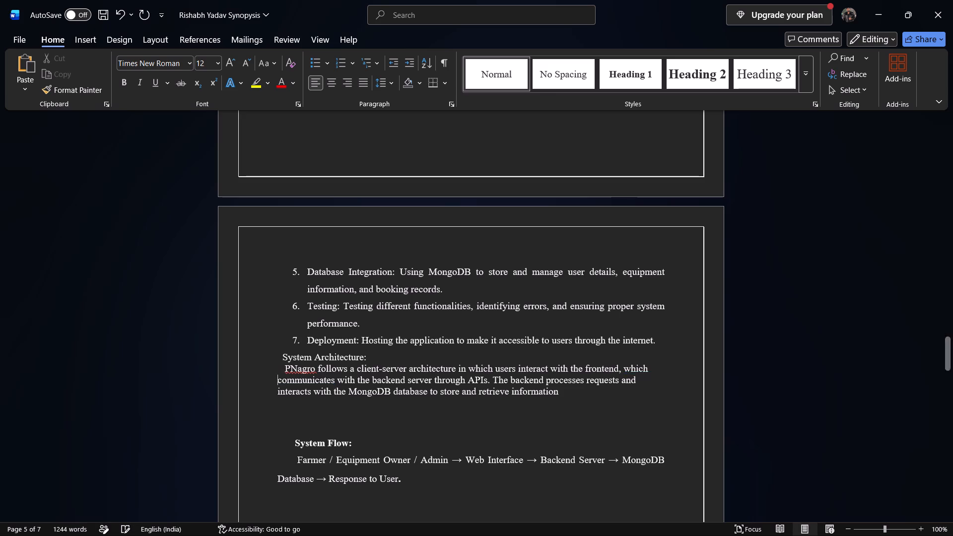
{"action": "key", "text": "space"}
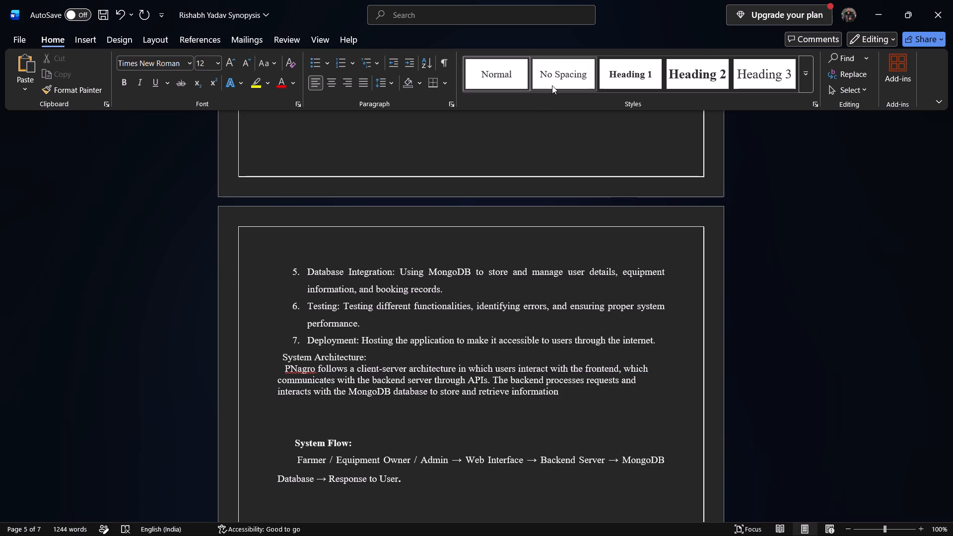
Apply the No Spacing style to the System Architecture paragraph and increase its indent by one level.
{"action": "left_click", "coordinate": [552, 85]}
{"action": "key", "text": "space"}
{"action": "key", "text": "space"}
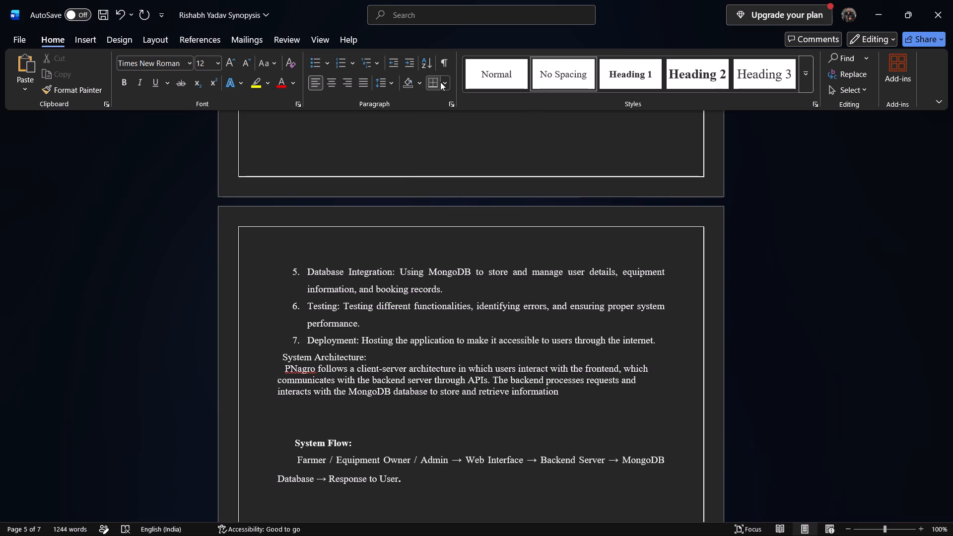
{"action": "left_click", "coordinate": [400, 65]}
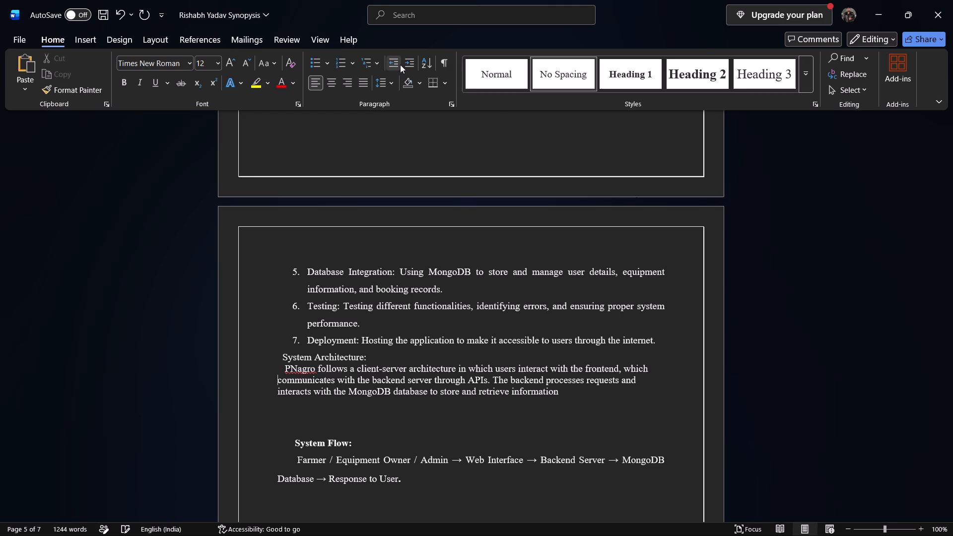
{"action": "left_click", "coordinate": [410, 65]}
{"action": "key", "text": "space"}
{"action": "key", "text": "space"}
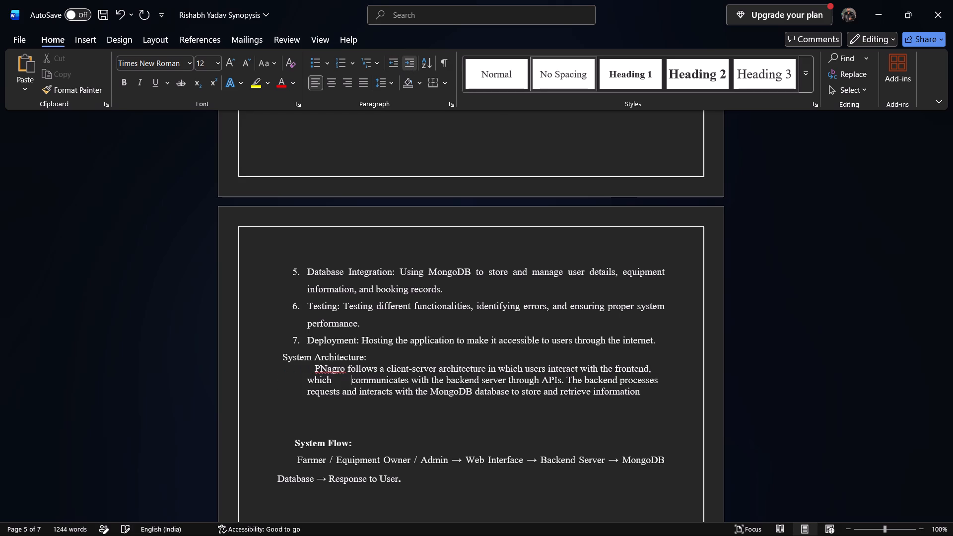
Delete the extra spaces before "communicates" in the System Architecture paragraph, leaving a single space after "which".
{"action": "key", "text": "BackSpace"}
{"action": "key", "text": "BackSpace"}
{"action": "key", "text": "BackSpace"}
{"action": "key", "text": "BackSpace"}
{"action": "key", "text": "BackSpace"}
{"action": "key", "text": "BackSpace"}
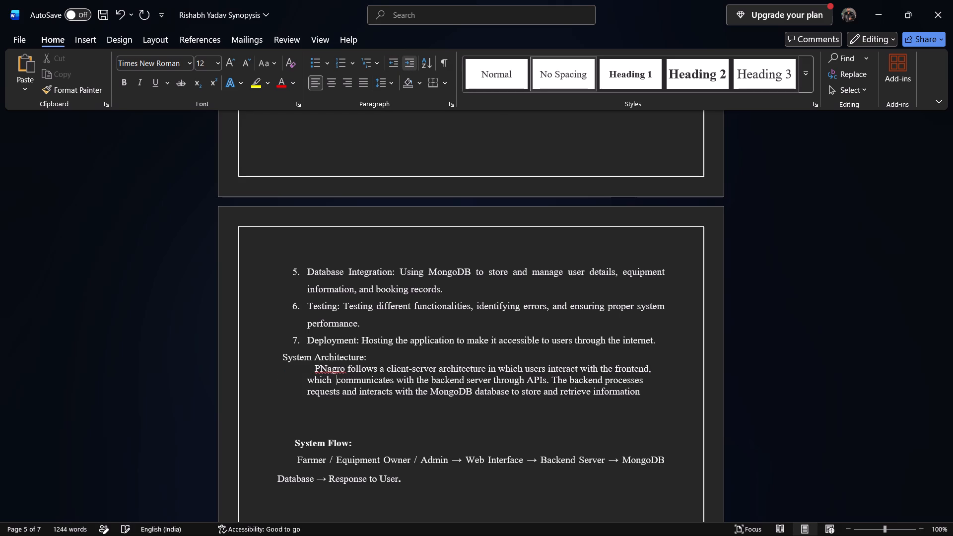
{"action": "key", "text": "BackSpace"}
{"action": "key", "text": "space"}
{"action": "key", "text": "BackSpace"}
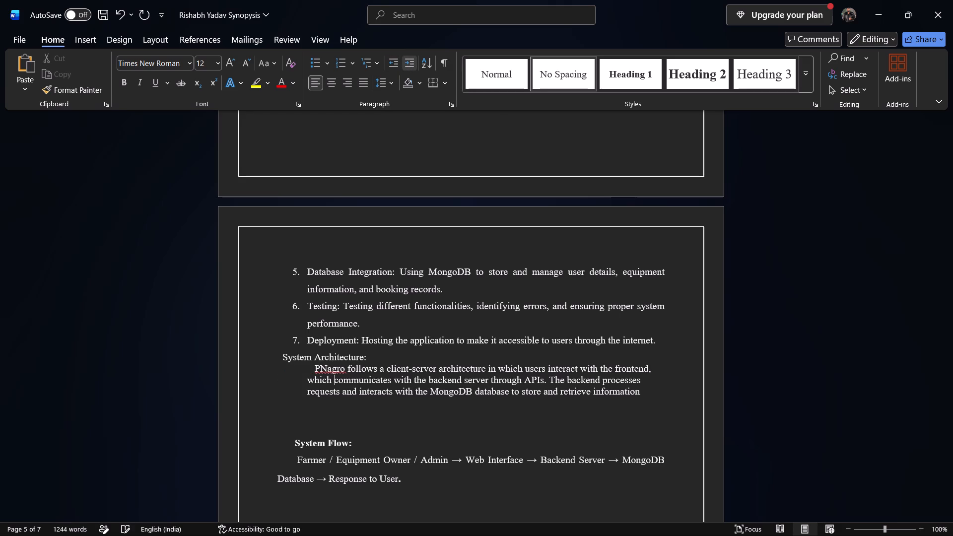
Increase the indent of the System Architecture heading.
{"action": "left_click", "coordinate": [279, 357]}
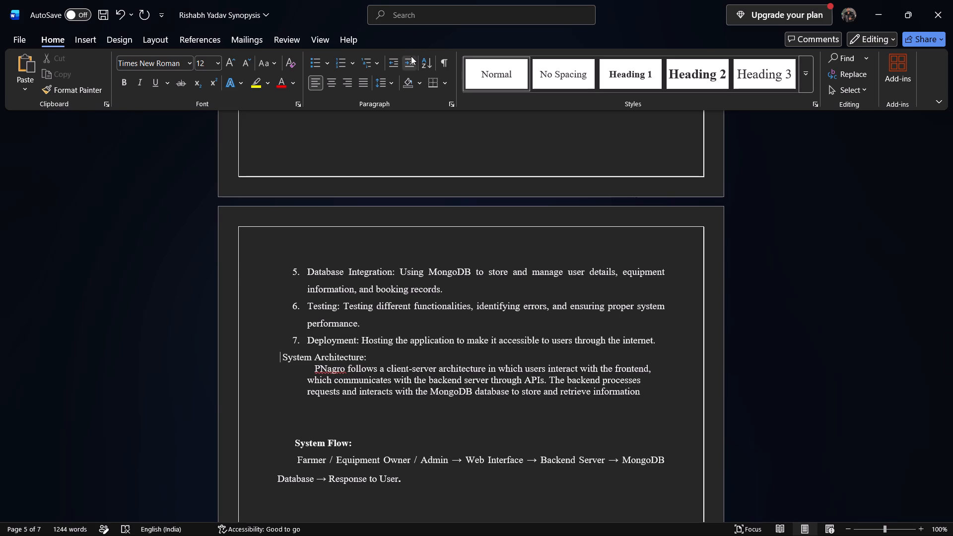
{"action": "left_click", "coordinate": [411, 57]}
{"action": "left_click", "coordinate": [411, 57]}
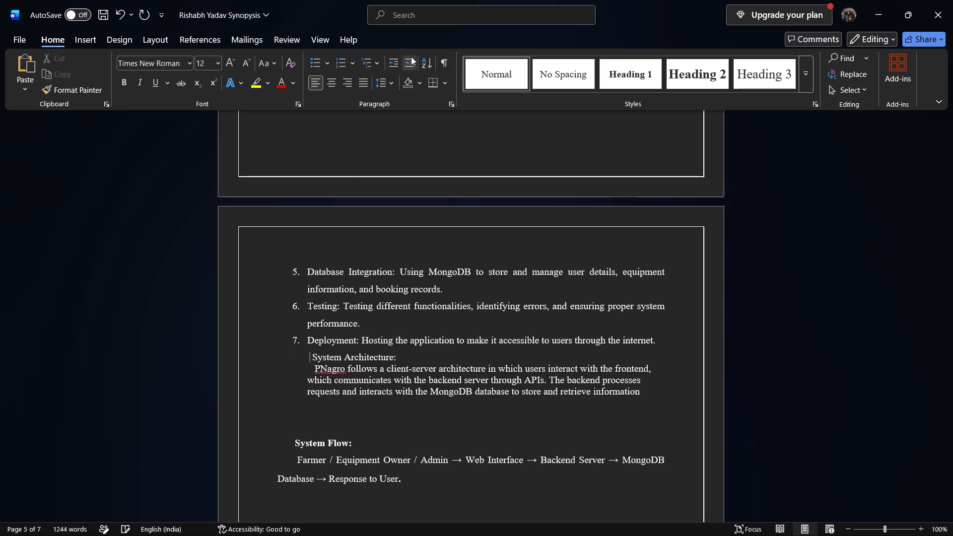
Remove the indent and one leading space from the System Architecture heading.
{"action": "key", "text": "BackSpace"}
{"action": "key", "text": "BackSpace"}
{"action": "key", "text": "BackSpace"}
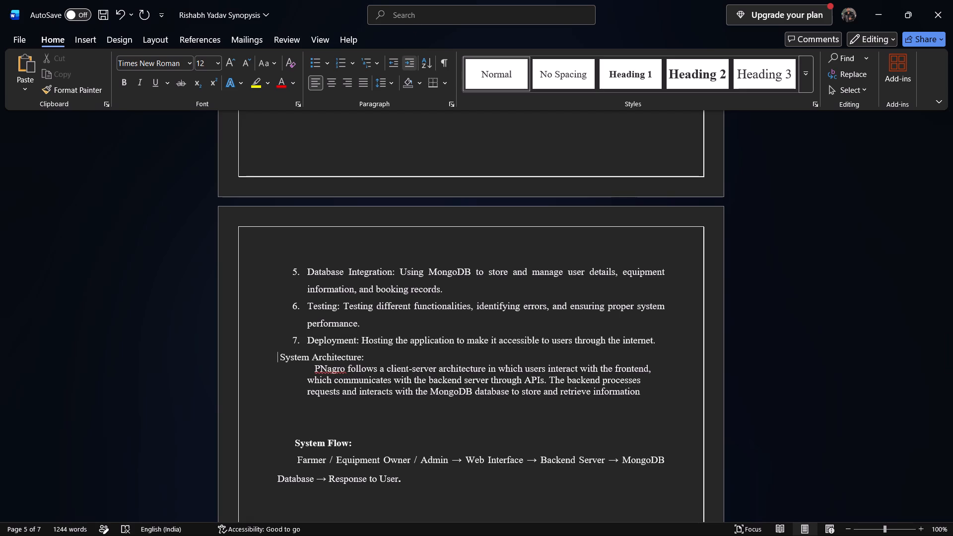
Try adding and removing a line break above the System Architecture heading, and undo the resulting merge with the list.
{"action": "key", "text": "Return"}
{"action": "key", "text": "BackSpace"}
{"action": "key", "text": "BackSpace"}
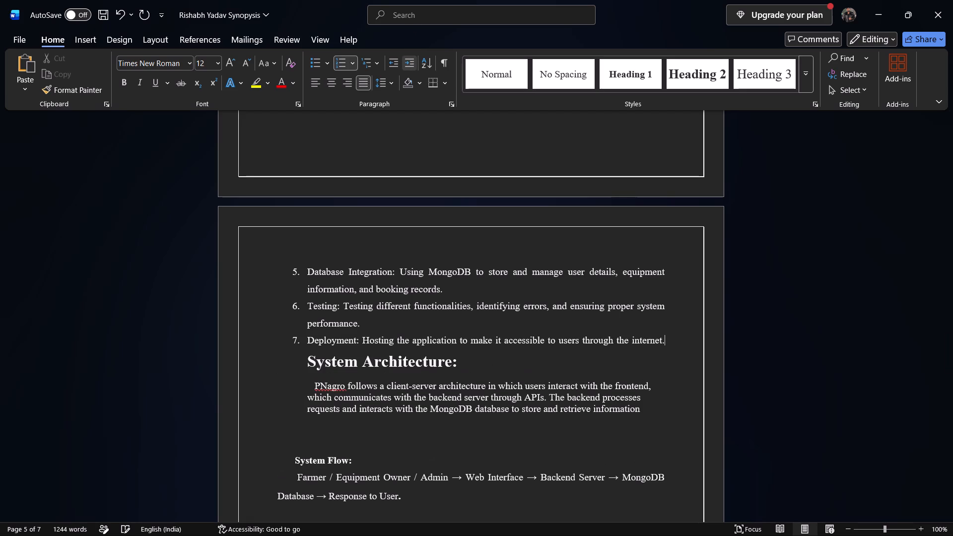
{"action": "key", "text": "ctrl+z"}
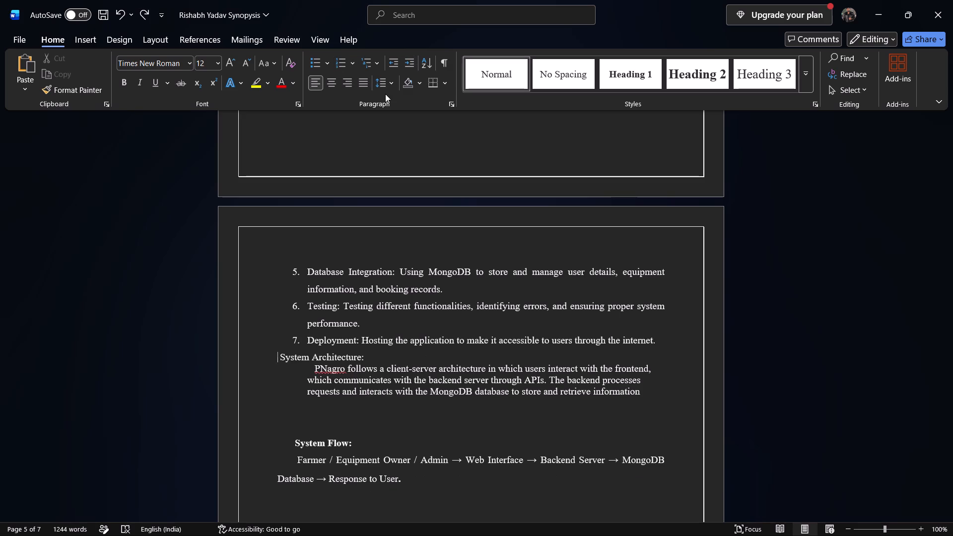
Insert six spaces before the System Architecture heading so it lines up with the System Flow heading.
{"action": "key", "text": "space"}
{"action": "key", "text": "space"}
{"action": "key", "text": "space"}
{"action": "key", "text": "space"}
{"action": "key", "text": "space"}
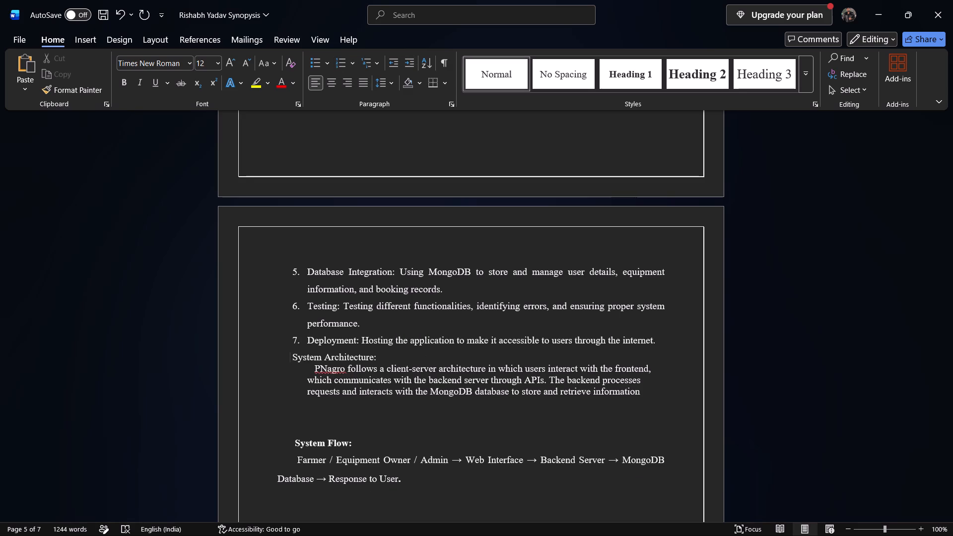
{"action": "key", "text": "space"}
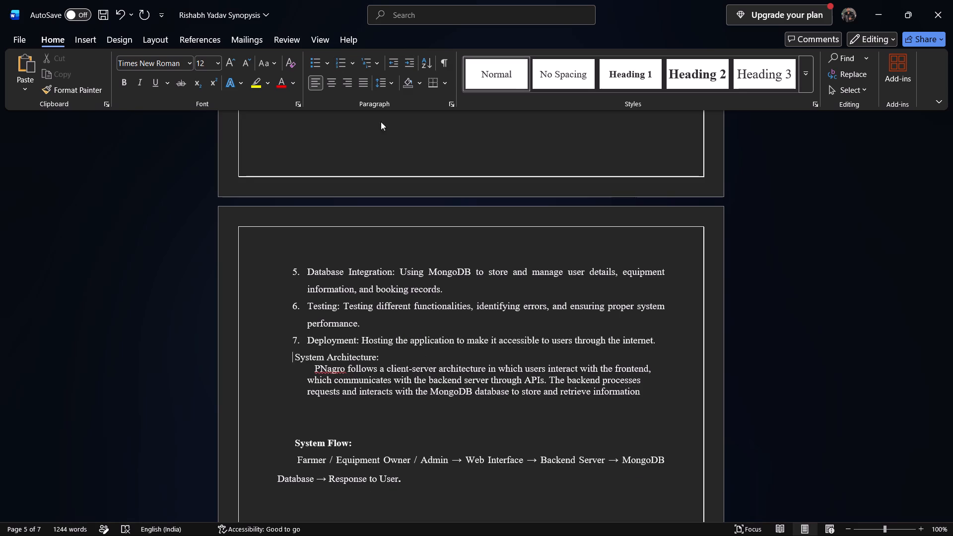
Make the System Architecture heading bold.
{"action": "left_click", "coordinate": [385, 350]}
{"action": "left_click_drag", "start_coordinate": [383, 355], "coordinate": [293, 359]}
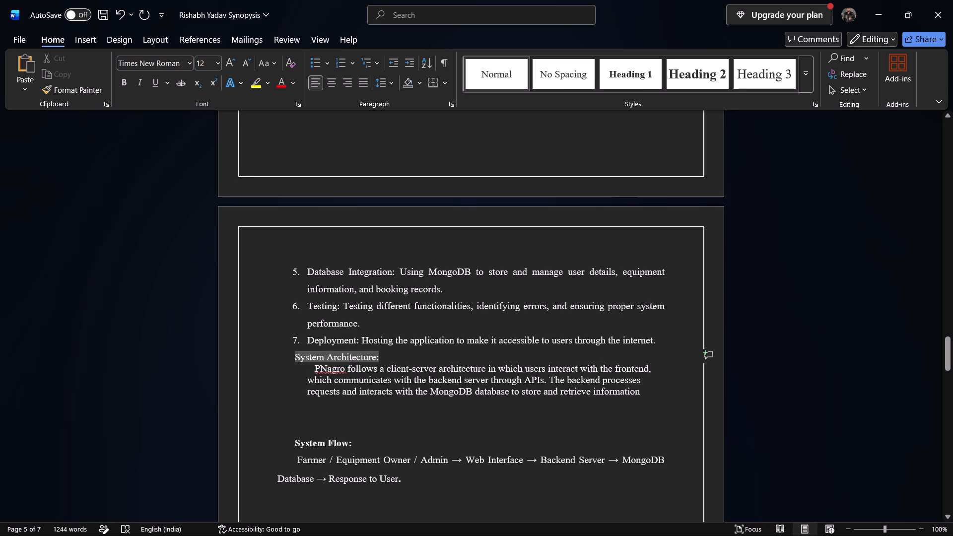
{"action": "left_click_drag", "start_coordinate": [293, 359], "coordinate": [293, 359]}
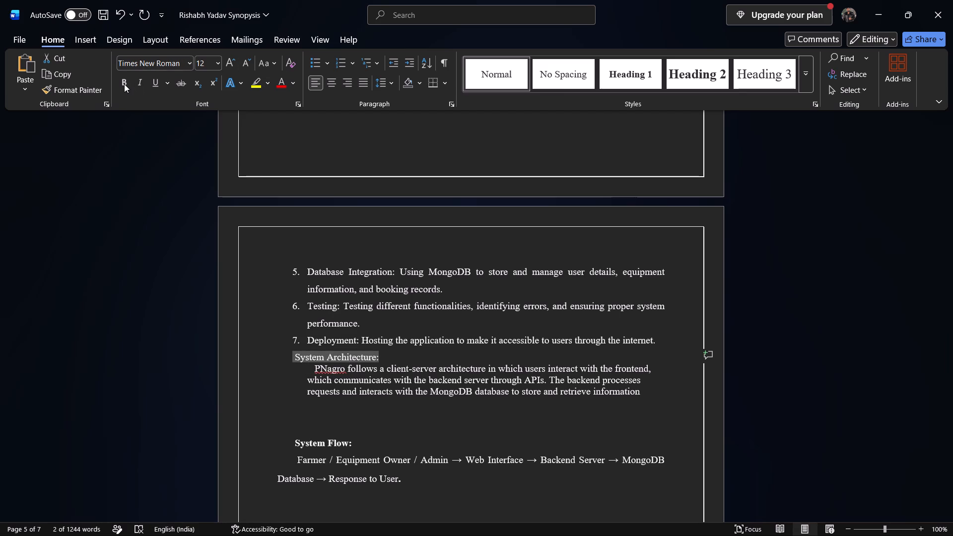
{"action": "left_click", "coordinate": [124, 84]}
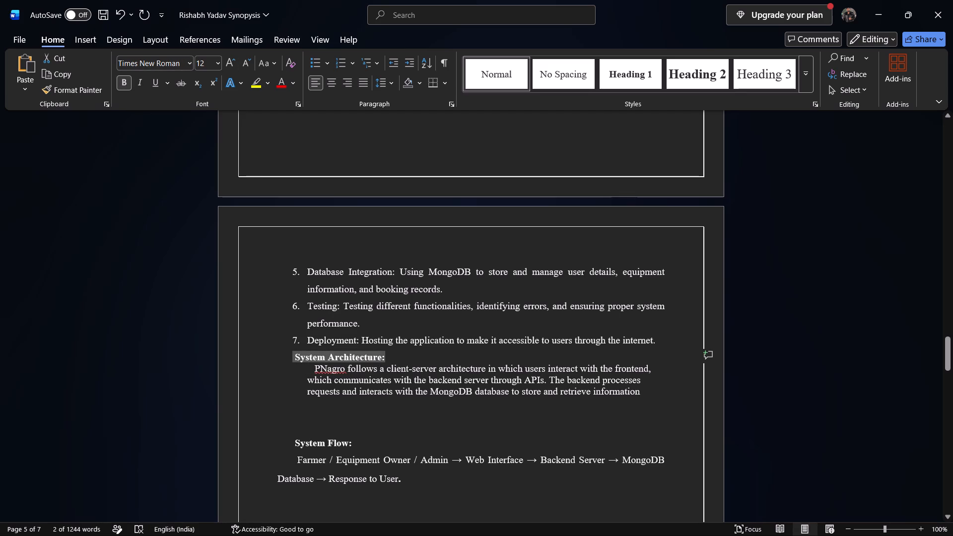
Delete the leading spaces and first-line offset before "PNagro", and indent the whole System Architecture paragraph by one level.
{"action": "left_click", "coordinate": [314, 370]}
{"action": "key", "text": "BackSpace"}
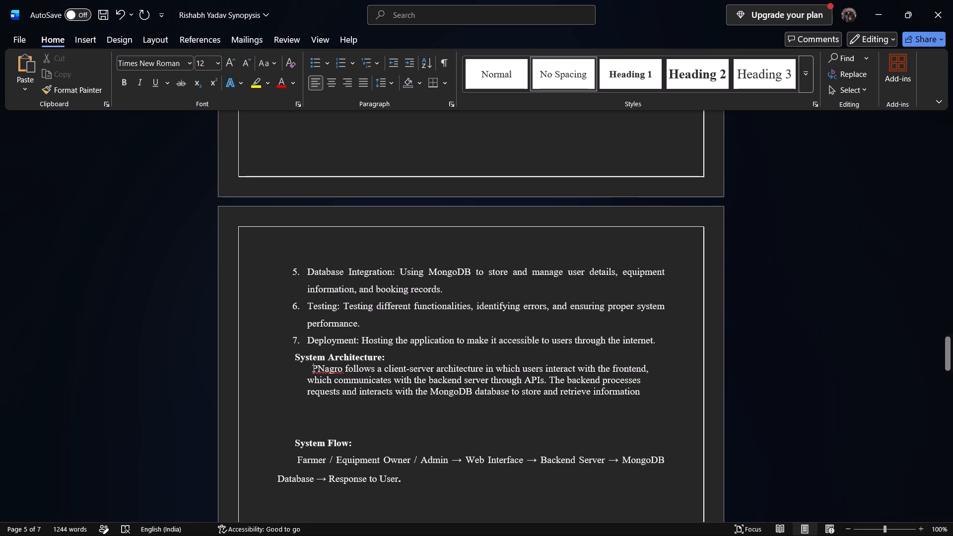
{"action": "key", "text": "BackSpace"}
{"action": "key", "text": "BackSpace"}
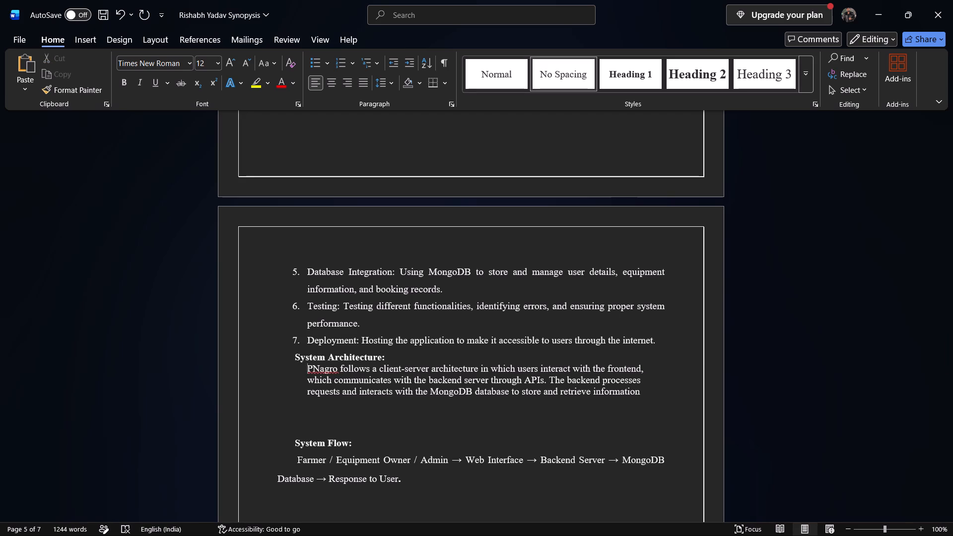
{"action": "key", "text": "BackSpace"}
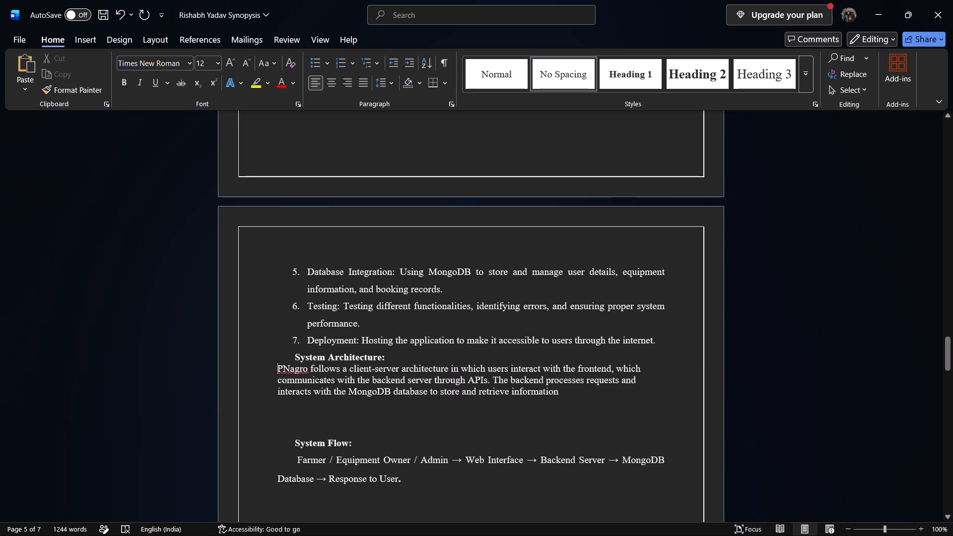
{"action": "left_click_drag", "start_coordinate": [272, 369], "coordinate": [550, 393]}
{"action": "left_click", "coordinate": [407, 62]}
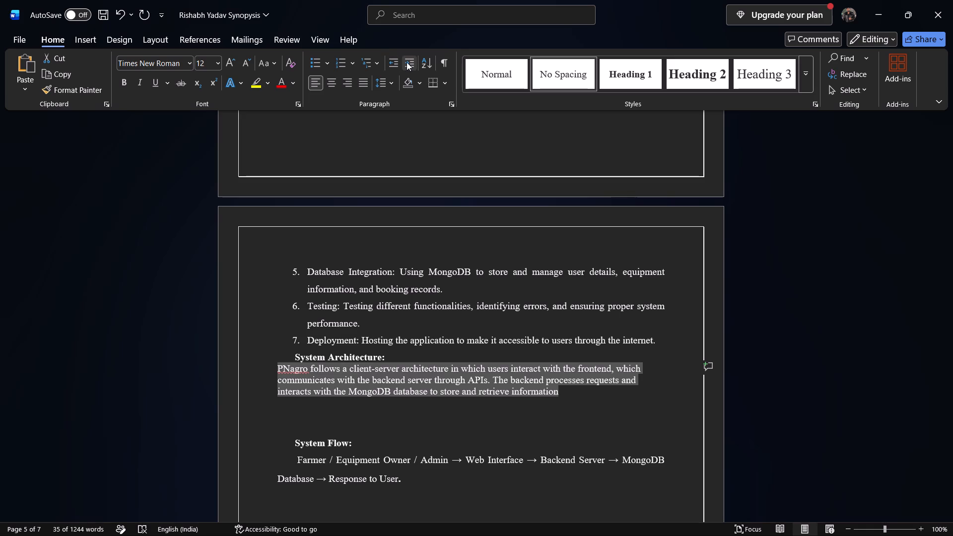
{"action": "left_click", "coordinate": [341, 425]}
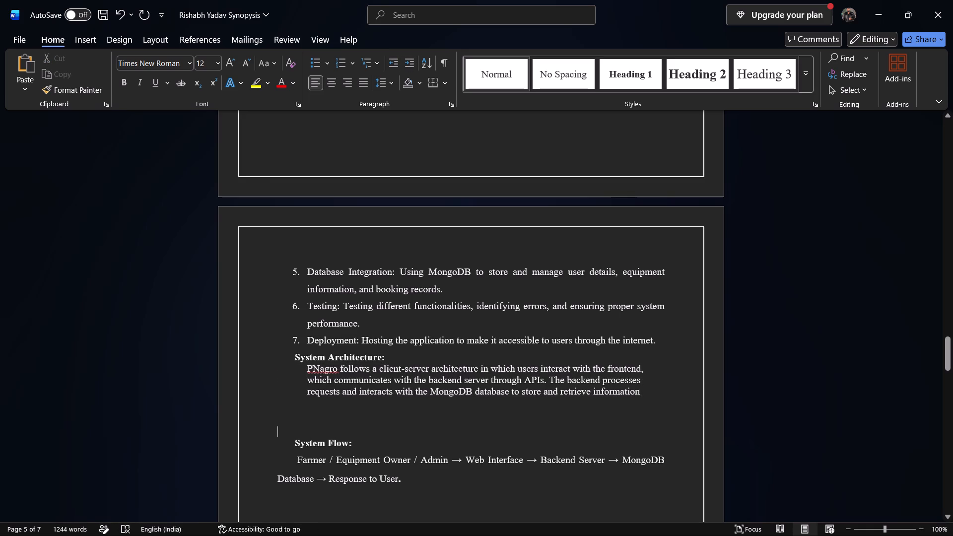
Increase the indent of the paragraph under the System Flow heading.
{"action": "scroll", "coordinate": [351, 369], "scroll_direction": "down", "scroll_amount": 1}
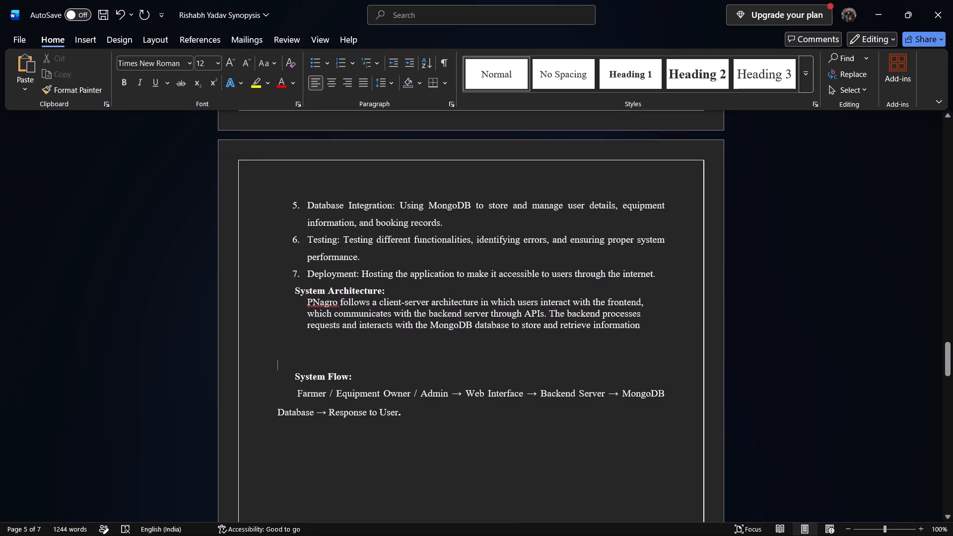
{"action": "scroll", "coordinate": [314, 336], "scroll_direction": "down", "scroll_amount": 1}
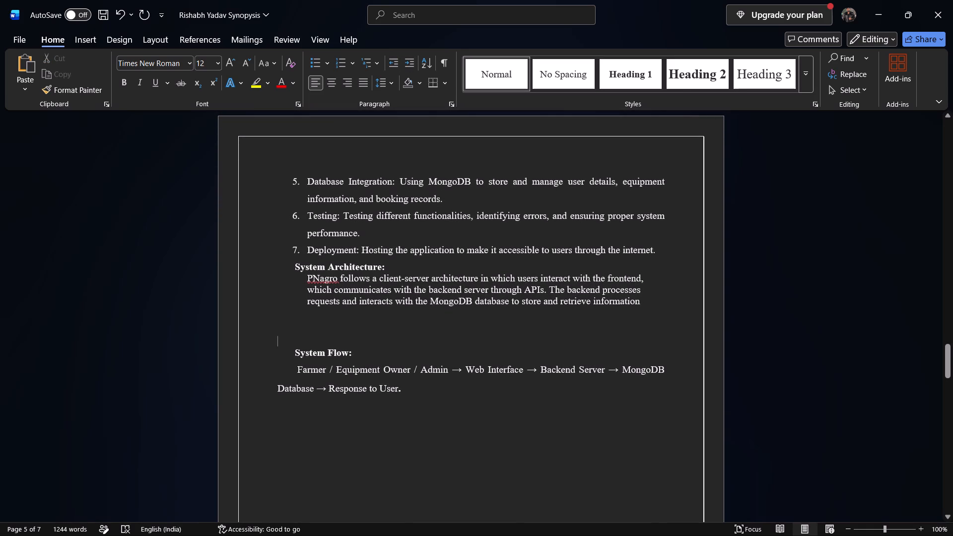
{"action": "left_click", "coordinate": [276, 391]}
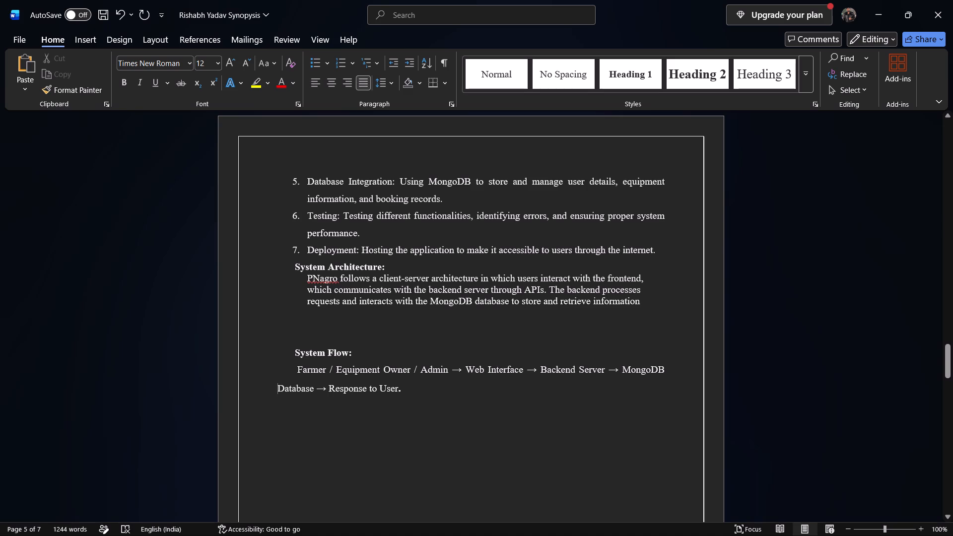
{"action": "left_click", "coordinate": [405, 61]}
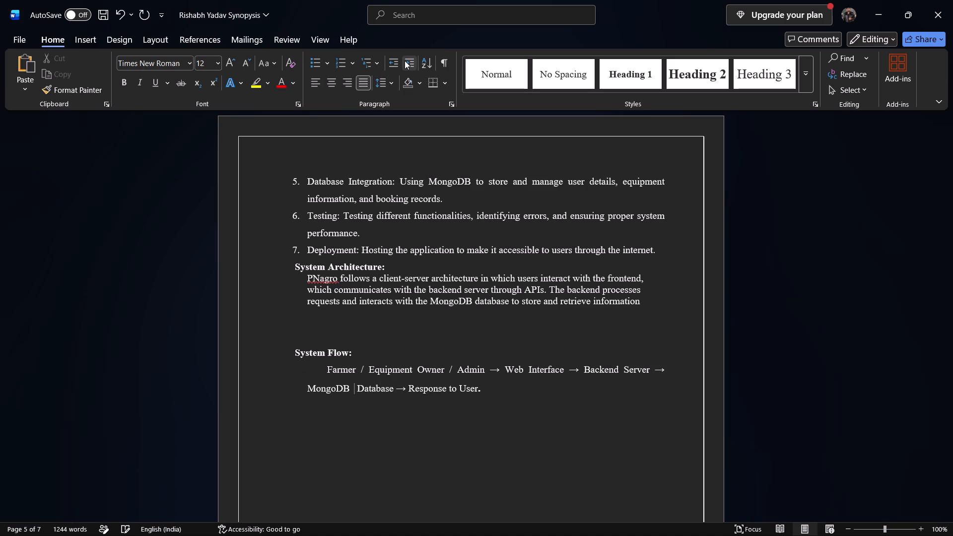
Remove the indent and leading spaces before "Farmer", keeping the paragraph on its own line below the System Flow heading.
{"action": "left_click", "coordinate": [323, 366]}
{"action": "left_click", "coordinate": [326, 368]}
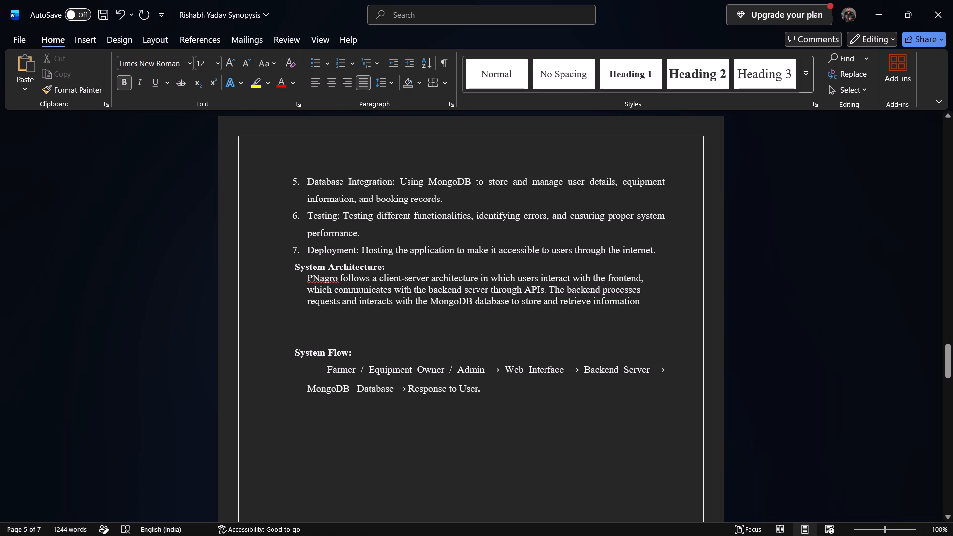
{"action": "key", "text": "BackSpace"}
{"action": "key", "text": "BackSpace"}
{"action": "key", "text": "BackSpace"}
{"action": "key", "text": "BackSpace"}
{"action": "key", "text": "BackSpace"}
{"action": "key", "text": "BackSpace"}
{"action": "key", "text": "BackSpace"}
{"action": "key", "text": "BackSpace"}
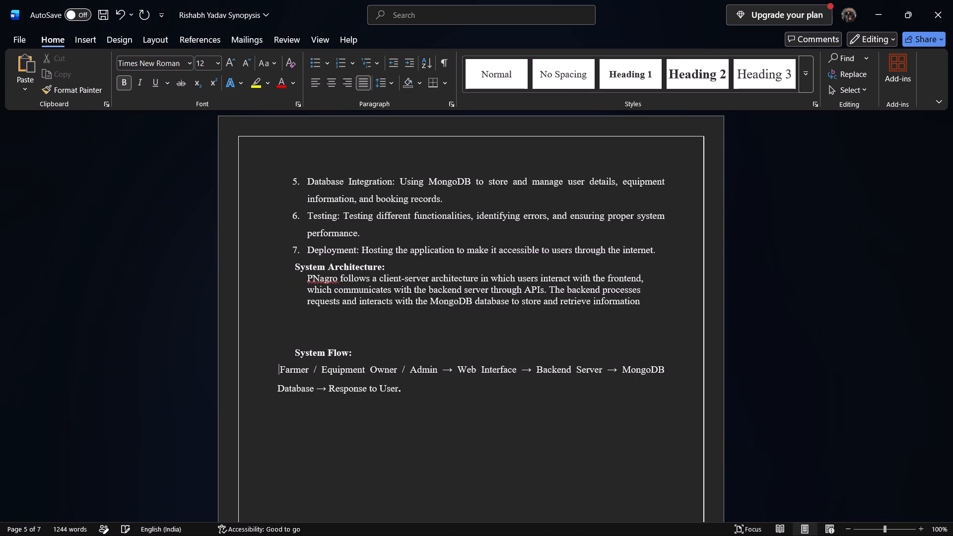
{"action": "key", "text": "BackSpace"}
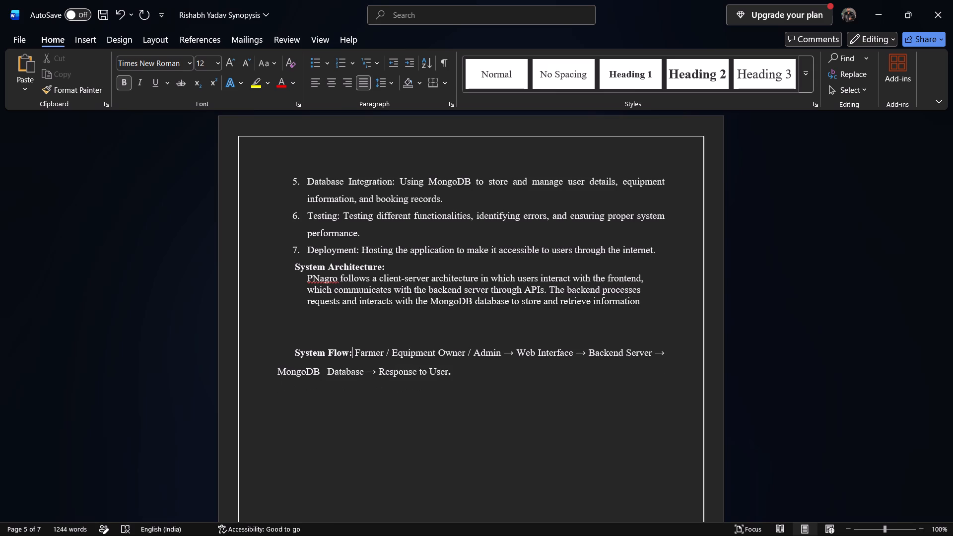
{"action": "key", "text": "Return"}
{"action": "key", "text": "Right"}
{"action": "key", "text": "BackSpace"}
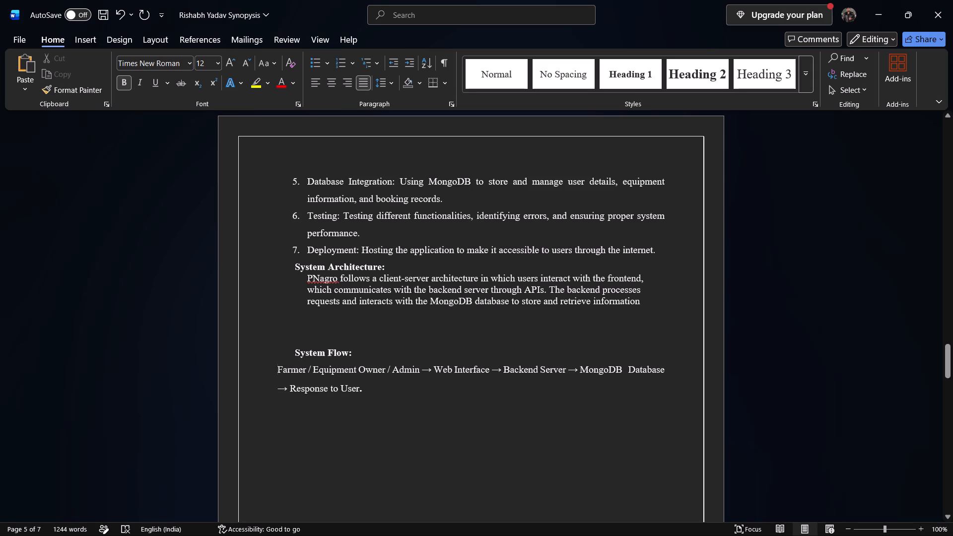
Increase the indent of the whole "Farmer / Equipment Owner / Admin" paragraph under System Flow by one level.
{"action": "left_click_drag", "start_coordinate": [268, 370], "coordinate": [343, 398]}
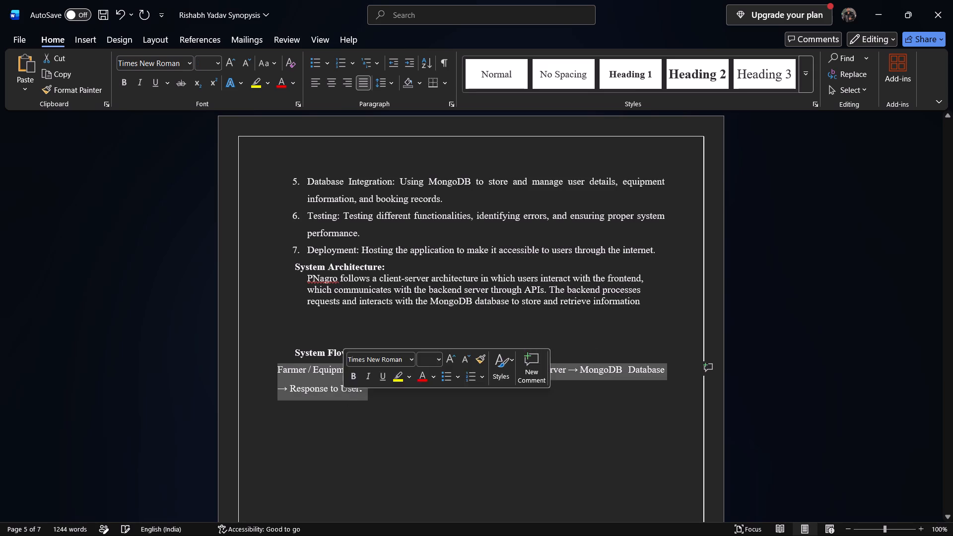
{"action": "left_click", "coordinate": [402, 62]}
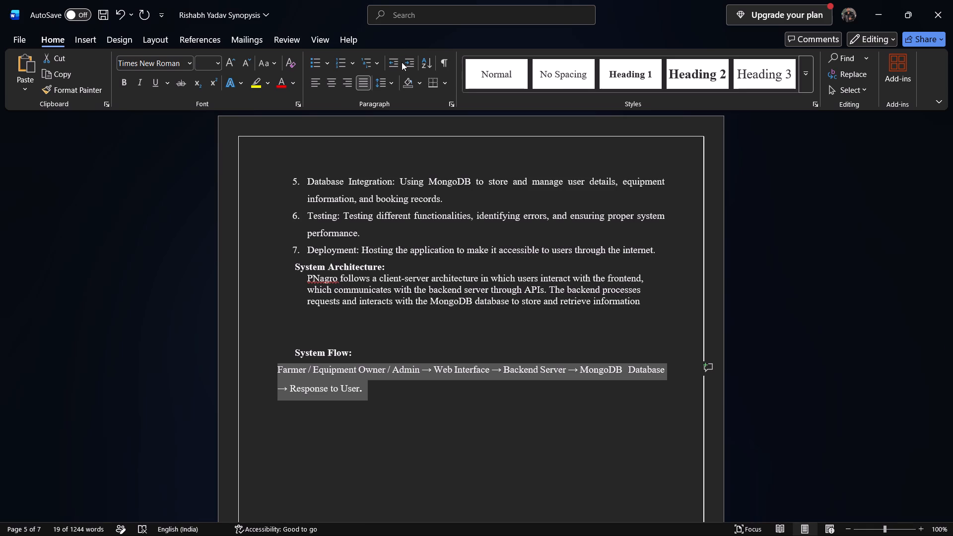
{"action": "left_click", "coordinate": [407, 62]}
{"action": "left_click", "coordinate": [368, 455]}
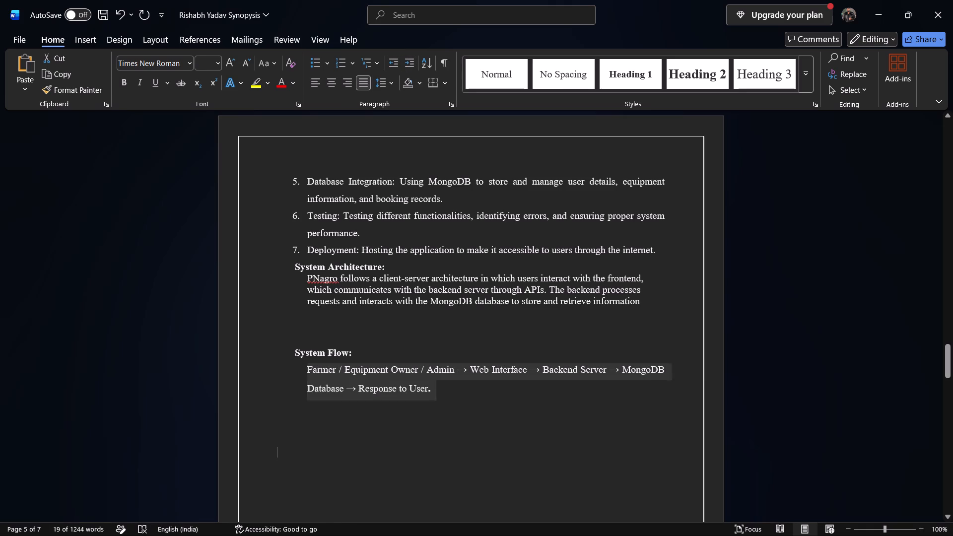
Delete the blank lines between the System Architecture paragraph and the System Flow heading.
{"action": "left_click", "coordinate": [315, 346]}
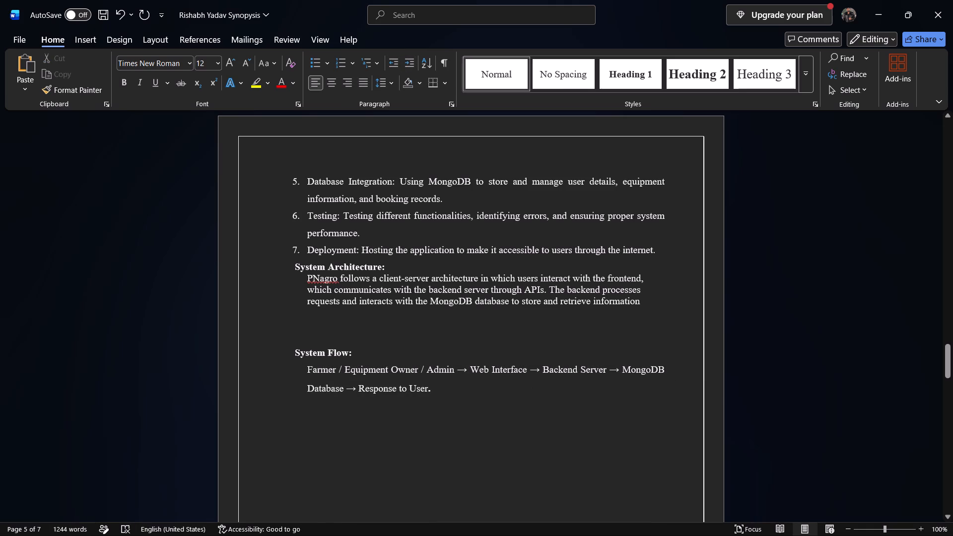
{"action": "left_click", "coordinate": [281, 345]}
{"action": "key", "text": "BackSpace"}
{"action": "key", "text": "BackSpace"}
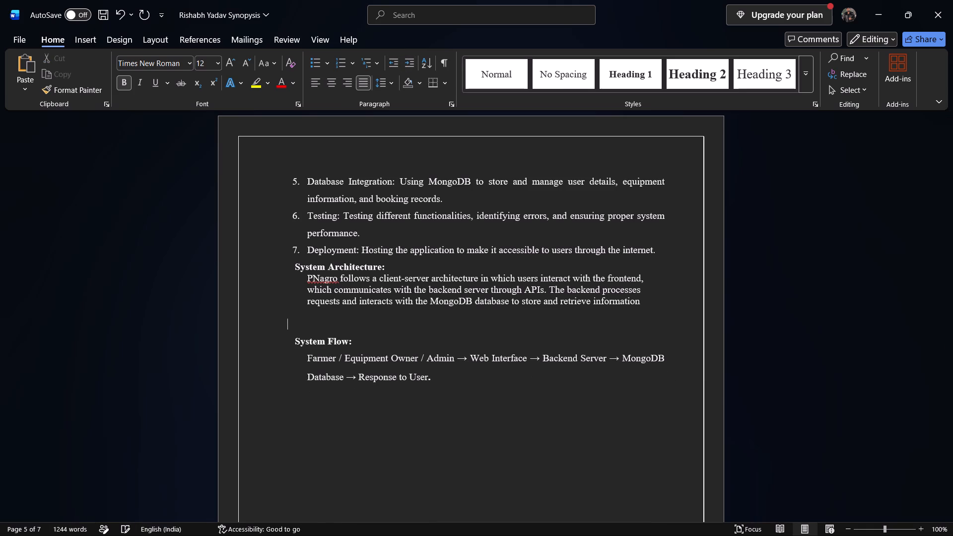
{"action": "key", "text": "BackSpace"}
{"action": "key", "text": "BackSpace"}
{"action": "key", "text": "BackSpace"}
{"action": "key", "text": "BackSpace"}
{"action": "key", "text": "BackSpace"}
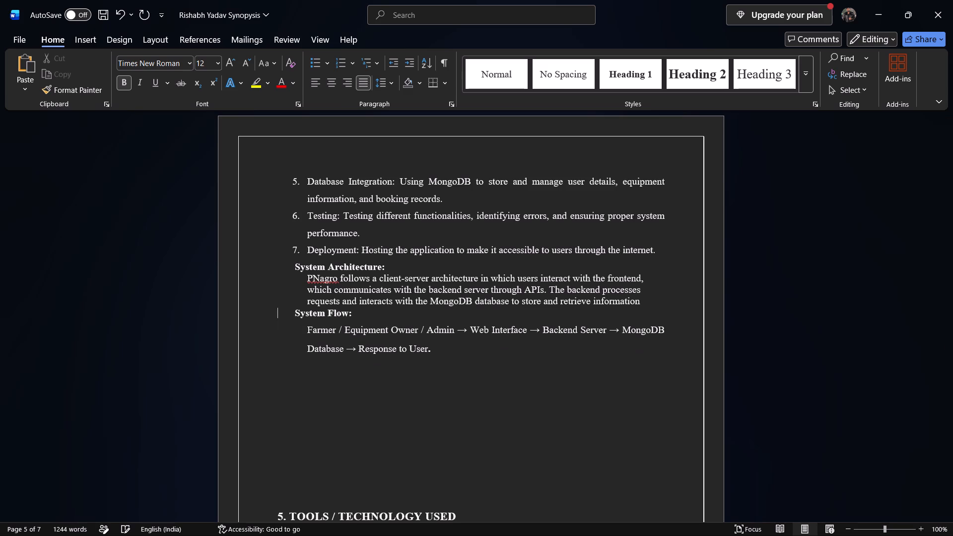
End the System Architecture paragraph with "information." and add one blank line before the System Flow heading.
{"action": "key", "text": "BackSpace"}
{"action": "type", "text": "n."}
{"action": "key", "text": "Return"}
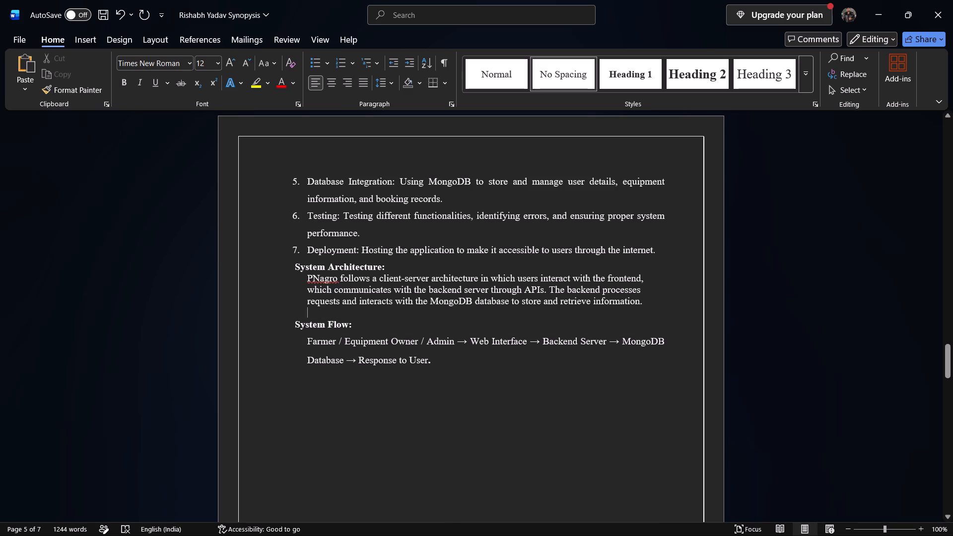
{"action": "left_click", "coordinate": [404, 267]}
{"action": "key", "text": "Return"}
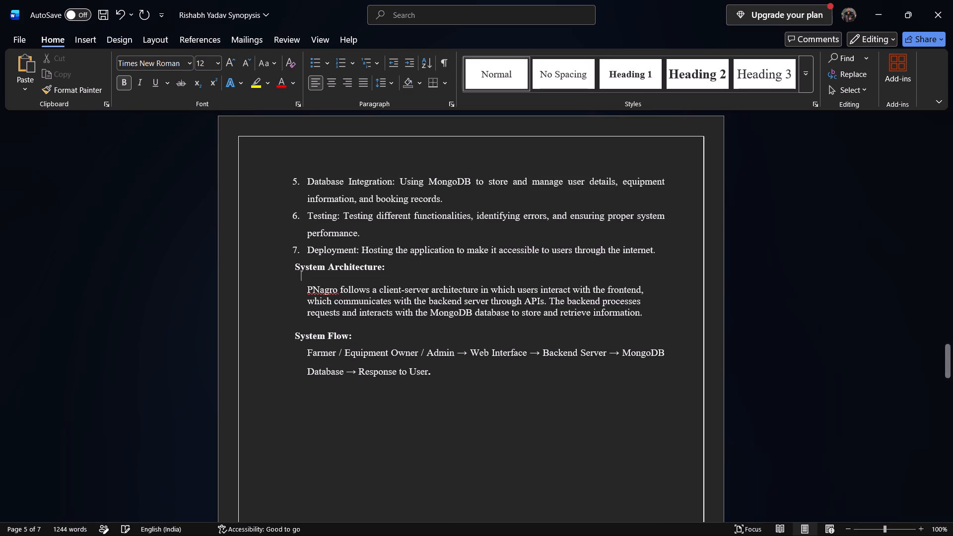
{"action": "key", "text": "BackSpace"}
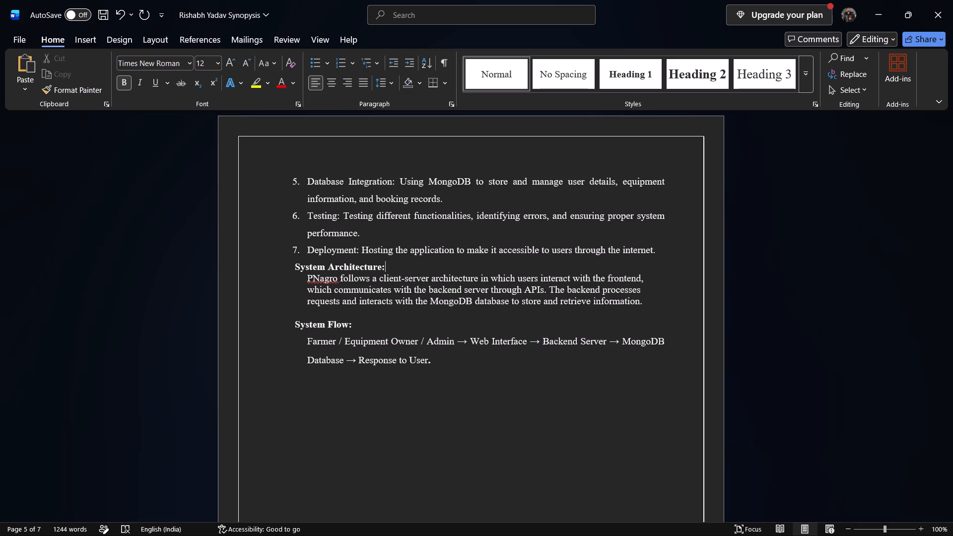
Insert a blank line between the Deployment list item and the System Architecture heading.
{"action": "left_click", "coordinate": [677, 255]}
{"action": "key", "text": "Return"}
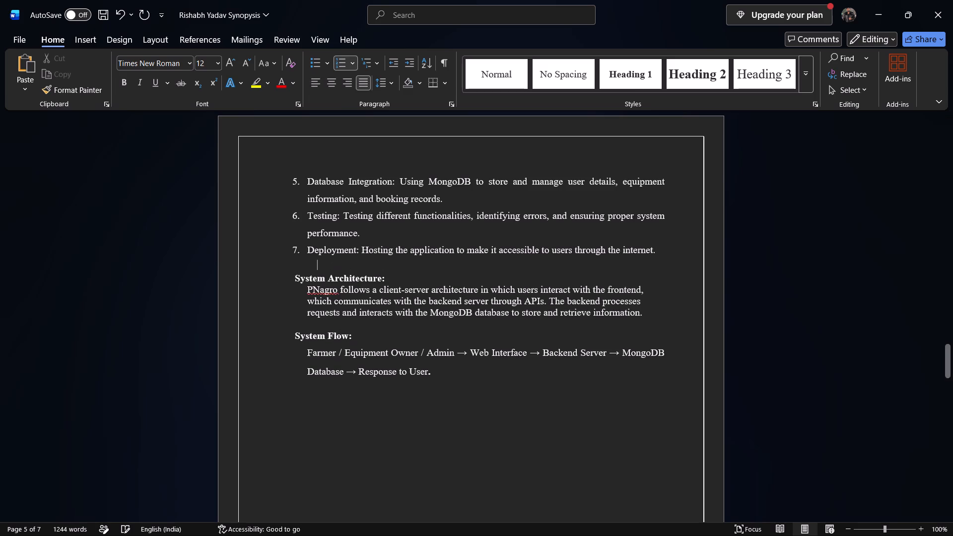
Delete the surplus empty lines above the "5. TOOLS / TECHNOLOGY USED" heading, leaving one blank line after the System Flow paragraph.
{"action": "scroll", "coordinate": [675, 259], "scroll_direction": "up", "scroll_amount": 1}
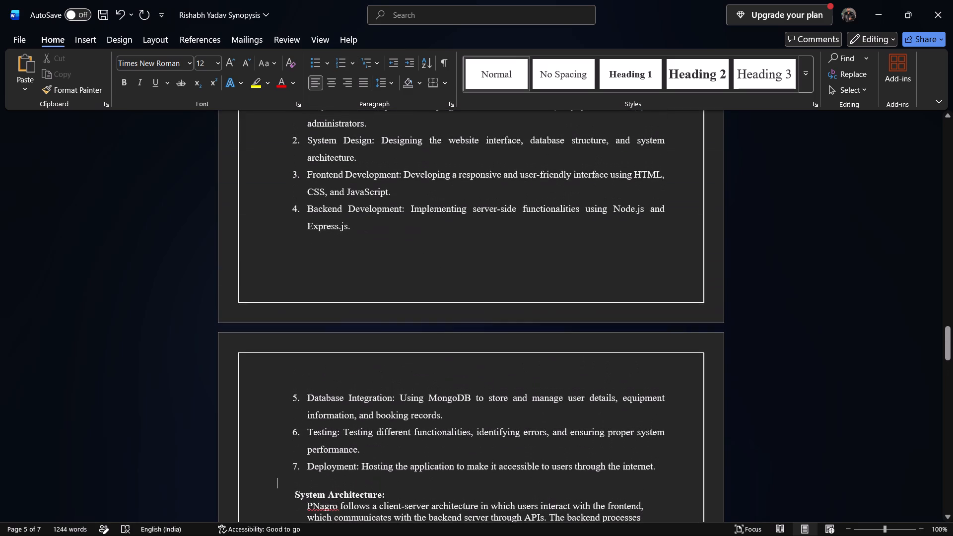
{"action": "scroll", "coordinate": [675, 259], "scroll_direction": "up", "scroll_amount": 2}
{"action": "scroll", "coordinate": [675, 259], "scroll_direction": "down", "scroll_amount": 1}
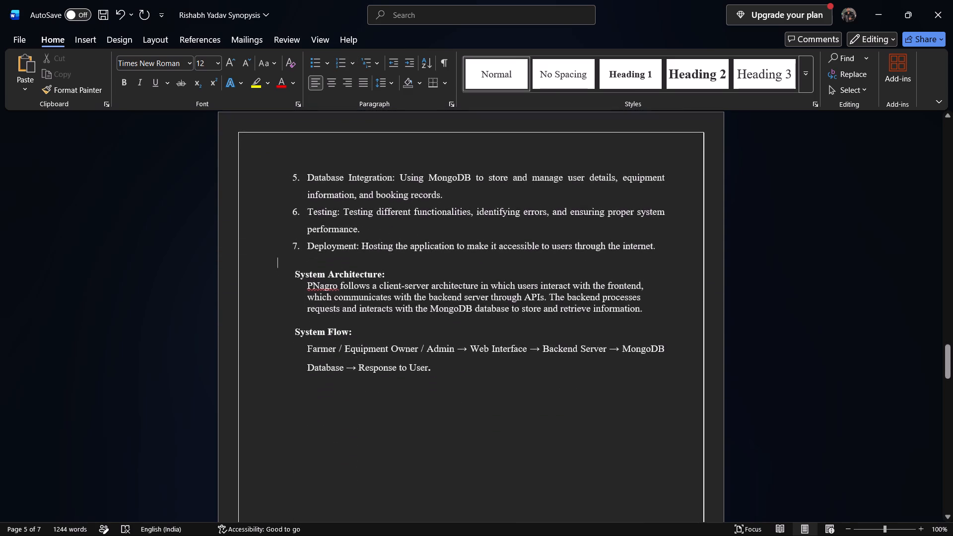
{"action": "scroll", "coordinate": [675, 259], "scroll_direction": "down", "scroll_amount": 2}
{"action": "left_click", "coordinate": [386, 269]}
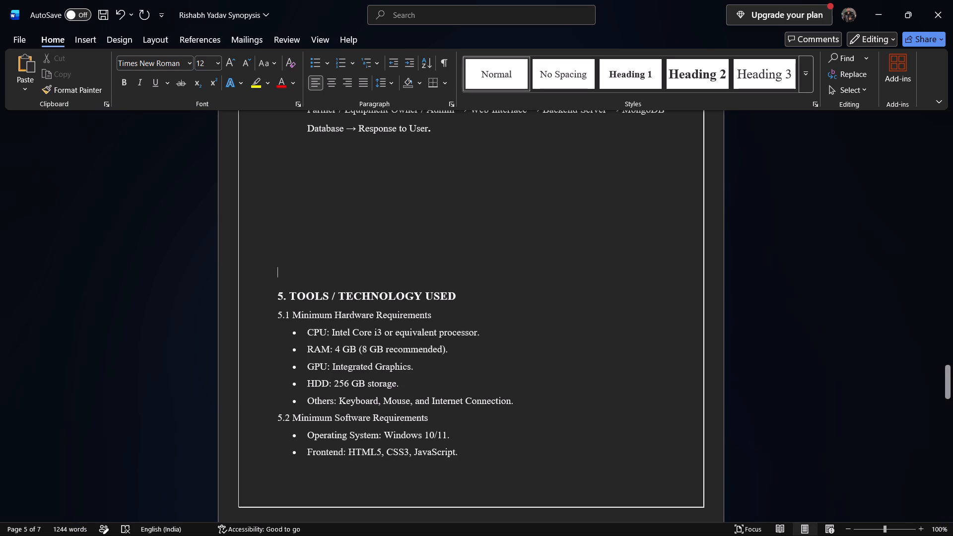
{"action": "key", "text": "BackSpace"}
{"action": "key", "text": "BackSpace"}
{"action": "key", "text": "BackSpace"}
{"action": "key", "text": "BackSpace"}
{"action": "key", "text": "BackSpace"}
{"action": "key", "text": "BackSpace"}
{"action": "key", "text": "BackSpace"}
{"action": "key", "text": "BackSpace"}
{"action": "key", "text": "BackSpace"}
{"action": "key", "text": "BackSpace"}
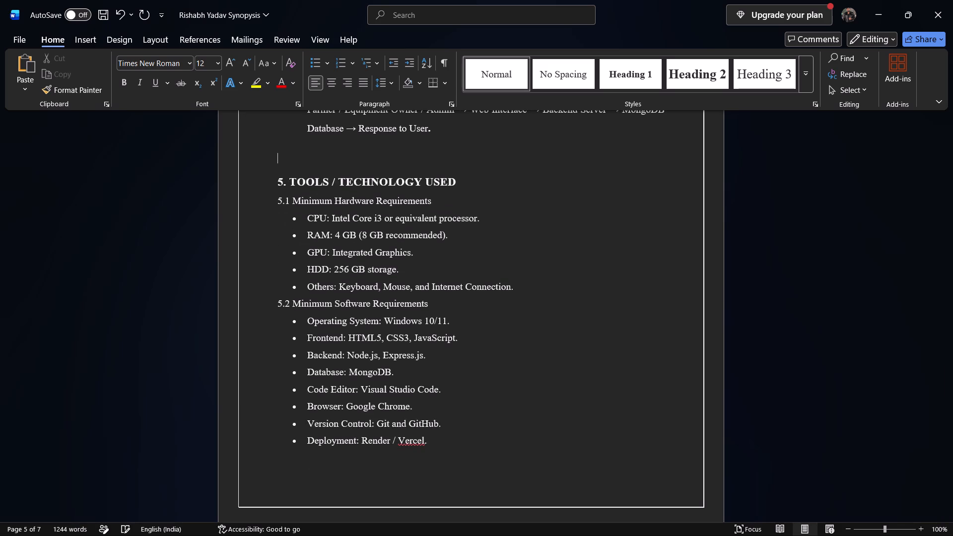
Review the page layout from the System Flow section back to the title page.
{"action": "scroll", "coordinate": [386, 269], "scroll_direction": "up", "scroll_amount": 4}
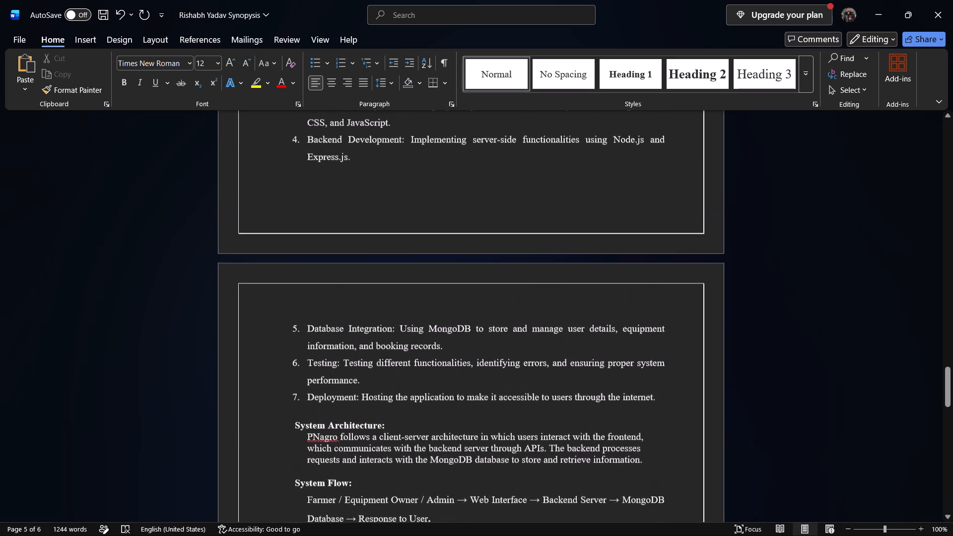
{"action": "scroll", "coordinate": [386, 269], "scroll_direction": "up", "scroll_amount": 8}
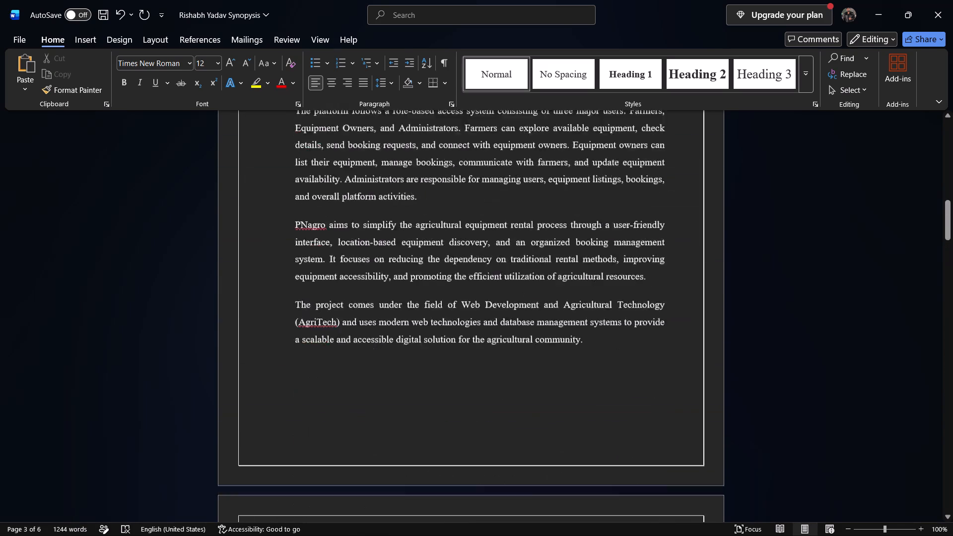
{"action": "scroll", "coordinate": [229, 199], "scroll_direction": "up", "scroll_amount": 7}
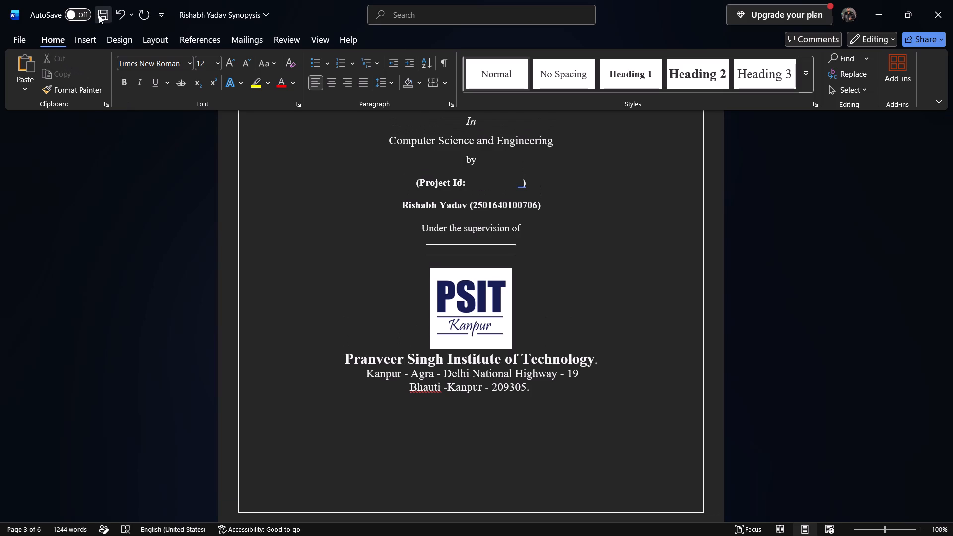
Save the edited synopsis document on this PC, without uploading it to OneDrive for AutoSave.
{"action": "left_click", "coordinate": [83, 13]}
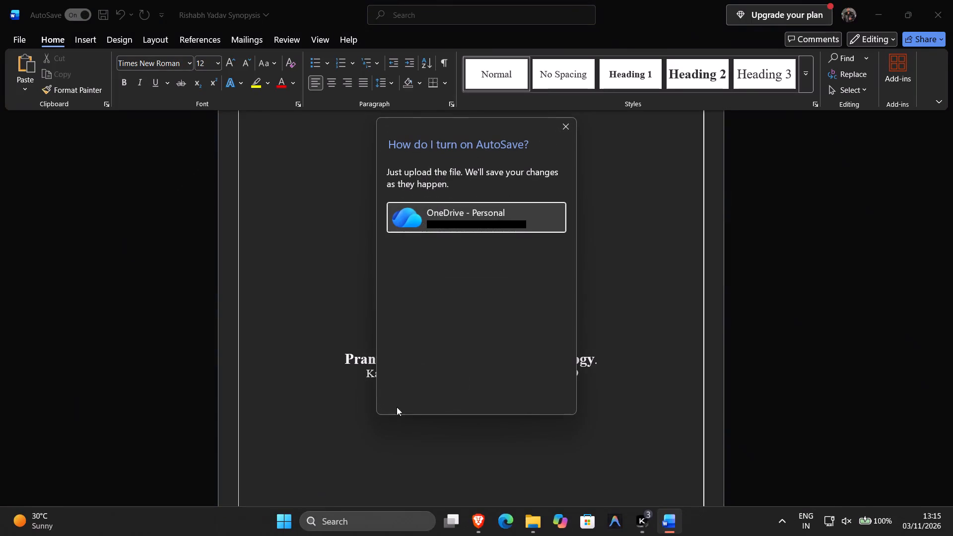
{"action": "left_click", "coordinate": [559, 131]}
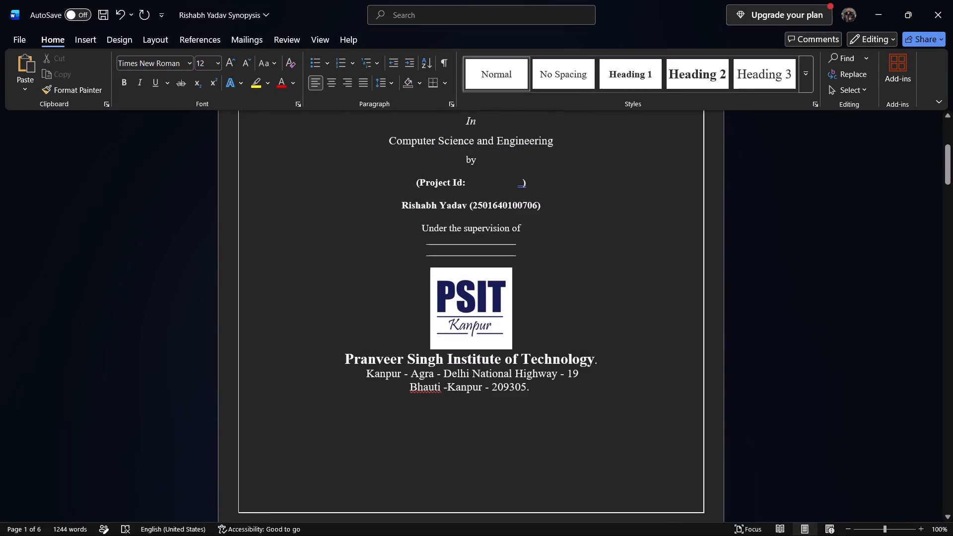
{"action": "key", "text": "ctrl+s"}
Save a copy of the synopsis as a PDF in the Desktop folder, keeping the existing file name.
{"action": "left_click", "coordinate": [10, 48]}
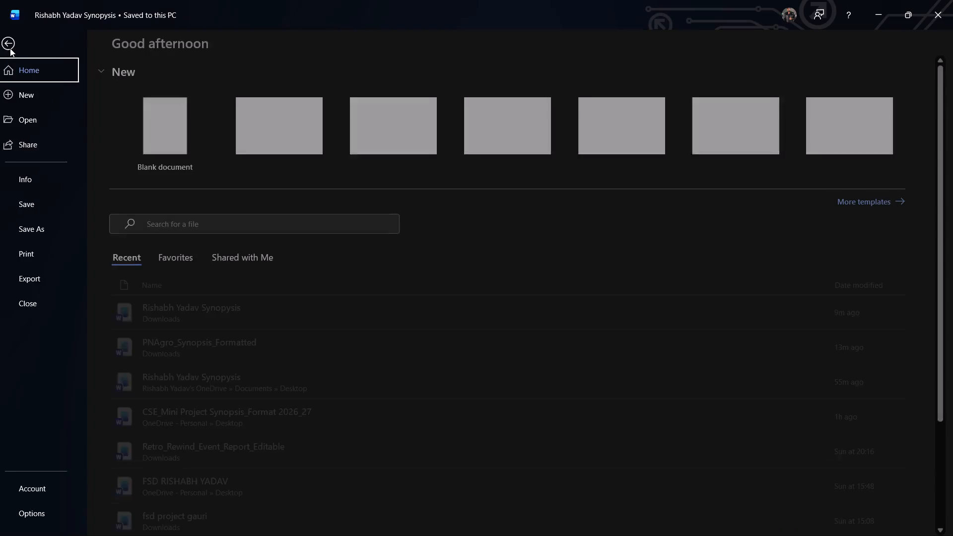
{"action": "left_click", "coordinate": [59, 228]}
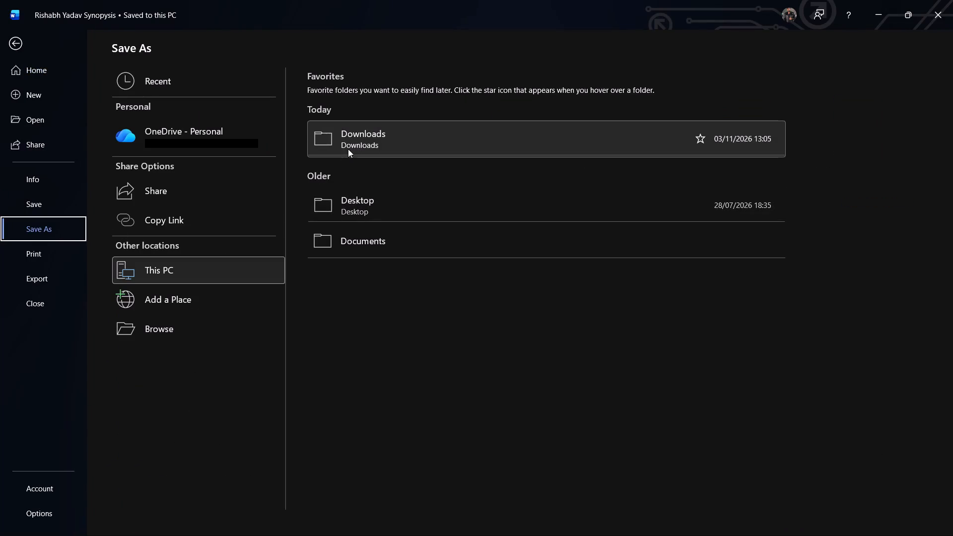
{"action": "left_click", "coordinate": [365, 199]}
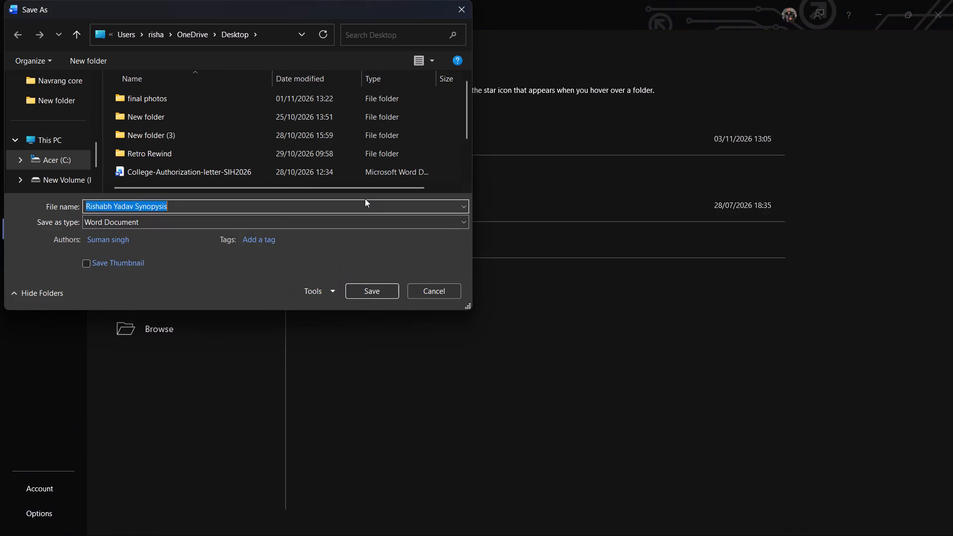
{"action": "left_click", "coordinate": [278, 222]}
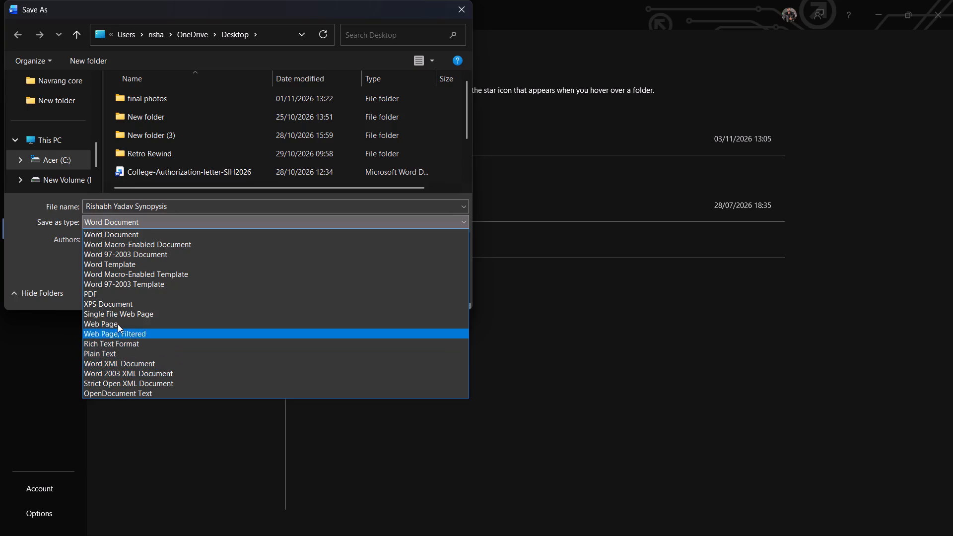
{"action": "scroll", "coordinate": [113, 305], "scroll_direction": "down", "scroll_amount": 1}
{"action": "left_click", "coordinate": [135, 294]}
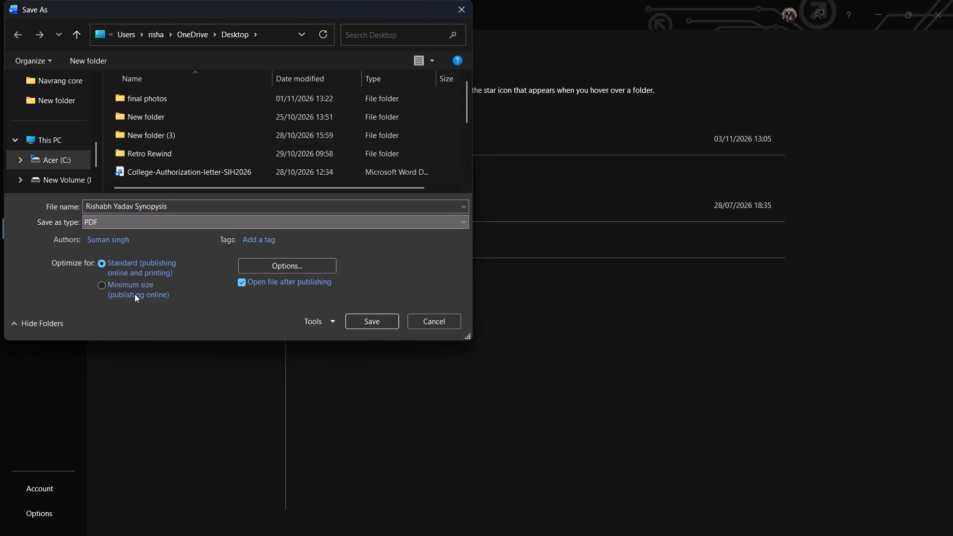
{"action": "left_click", "coordinate": [389, 319]}
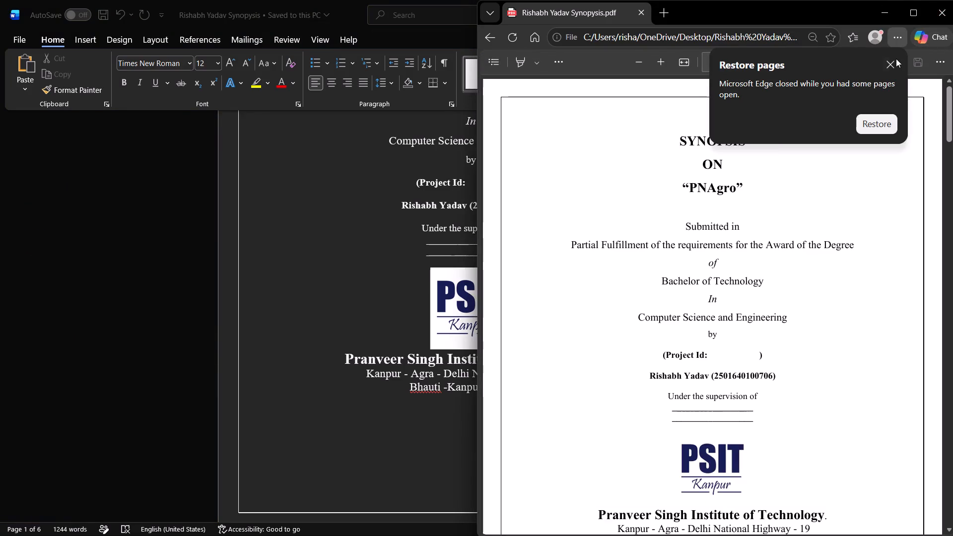
In Microsoft Edge, dismiss the page-restore prompt and maximize the window showing the exported PDF.
{"action": "left_click", "coordinate": [891, 63]}
{"action": "left_click", "coordinate": [911, 12]}
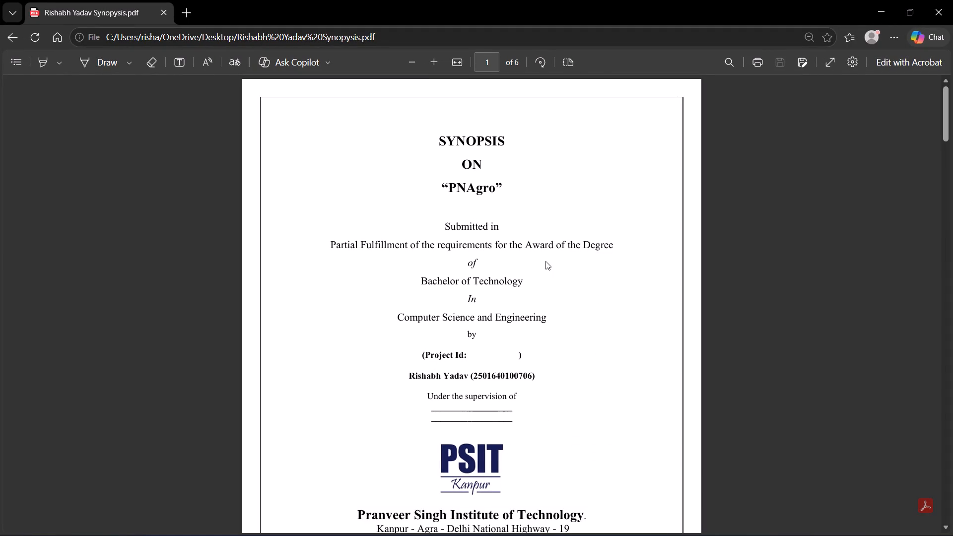
Review all pages of the exported synopsis PDF from the title page to the References section, and return to the title page.
{"action": "scroll", "coordinate": [545, 261], "scroll_direction": "down", "scroll_amount": 2}
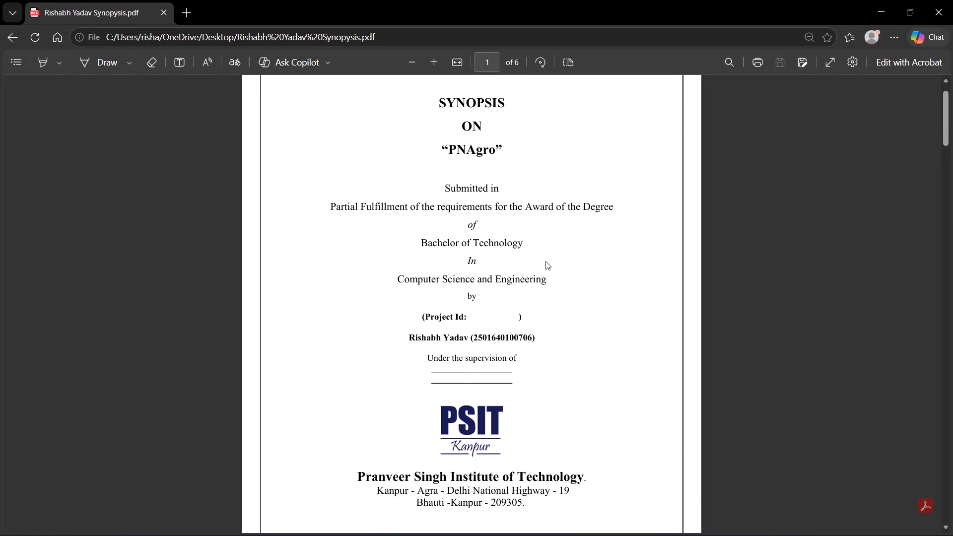
{"action": "scroll", "coordinate": [545, 261], "scroll_direction": "down", "scroll_amount": 1}
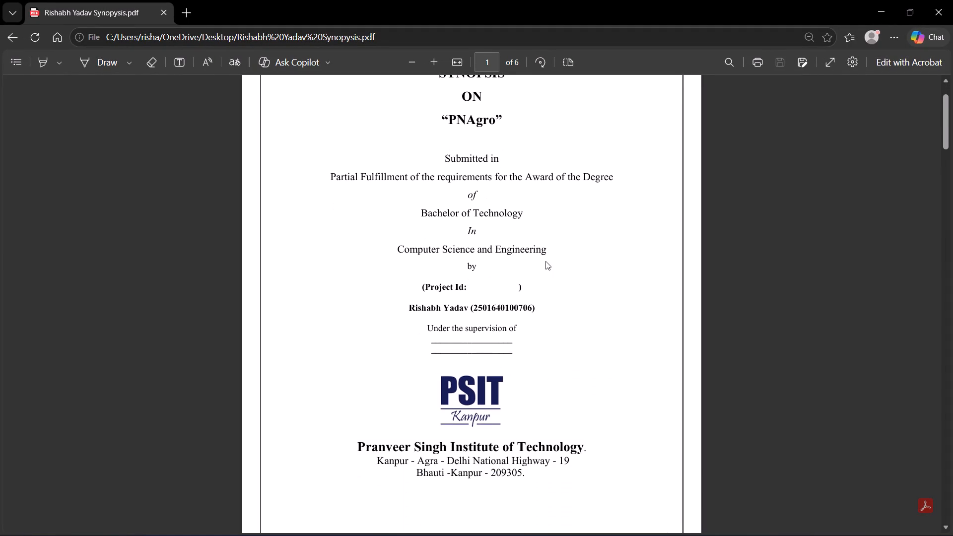
{"action": "scroll", "coordinate": [545, 261], "scroll_direction": "down", "scroll_amount": 2}
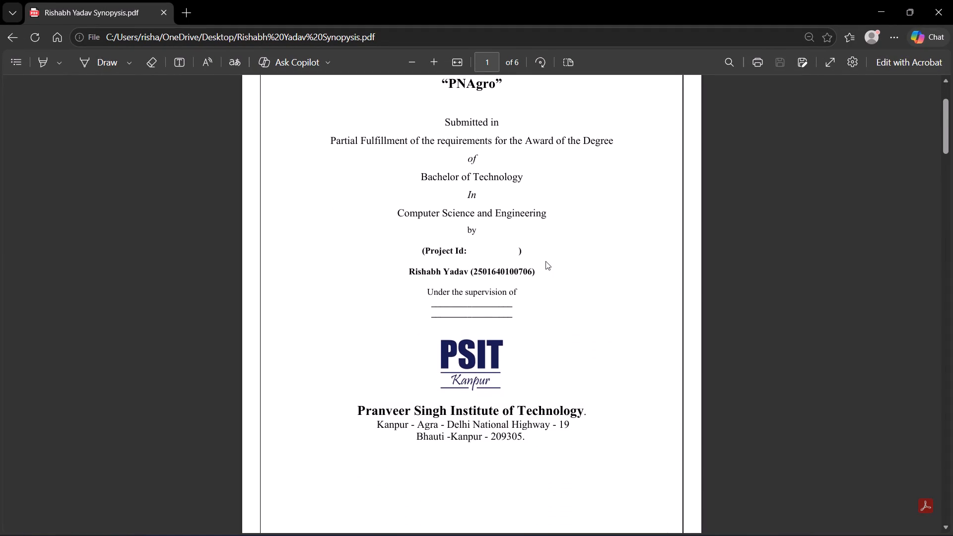
{"action": "scroll", "coordinate": [545, 261], "scroll_direction": "down", "scroll_amount": 1}
{"action": "scroll", "coordinate": [647, 250], "scroll_direction": "down", "scroll_amount": 1}
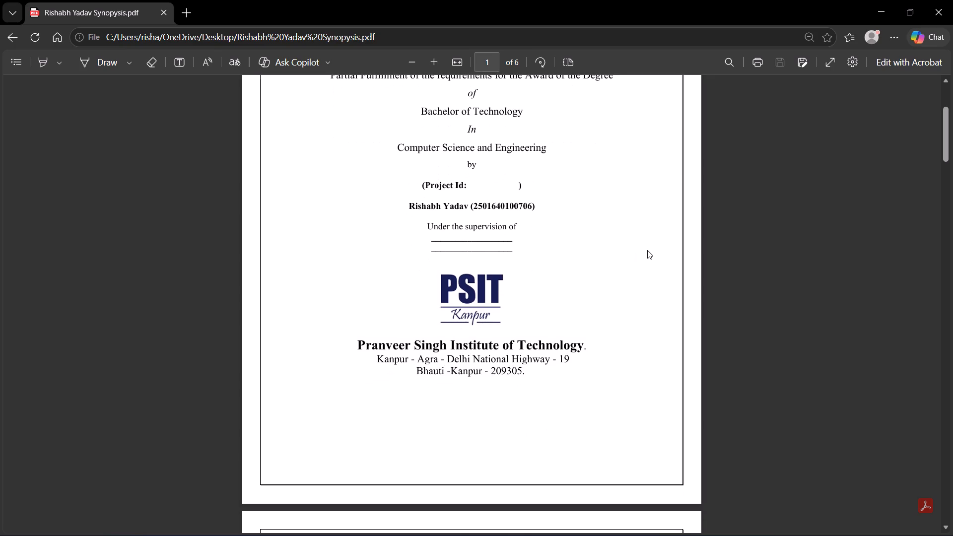
{"action": "scroll", "coordinate": [647, 250], "scroll_direction": "down", "scroll_amount": 4}
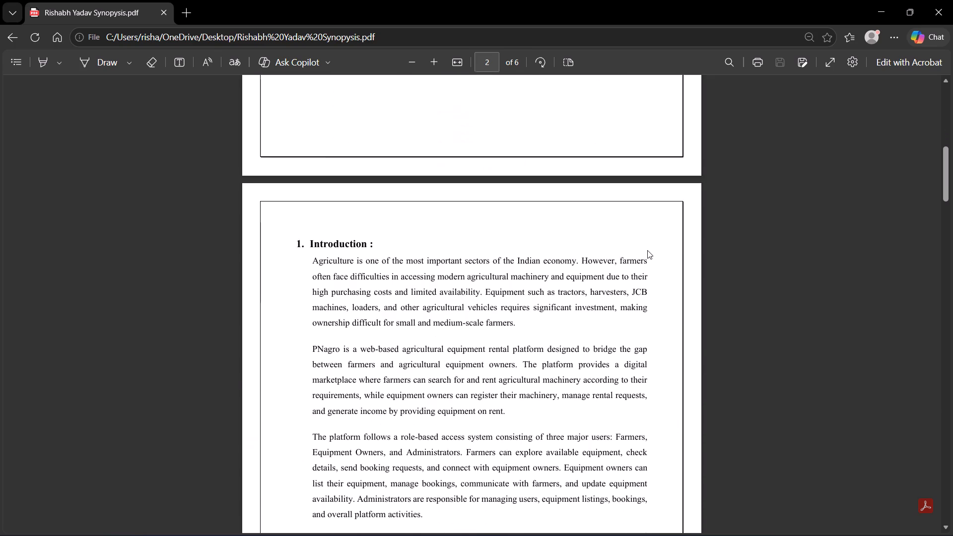
{"action": "scroll", "coordinate": [647, 250], "scroll_direction": "down", "scroll_amount": 5}
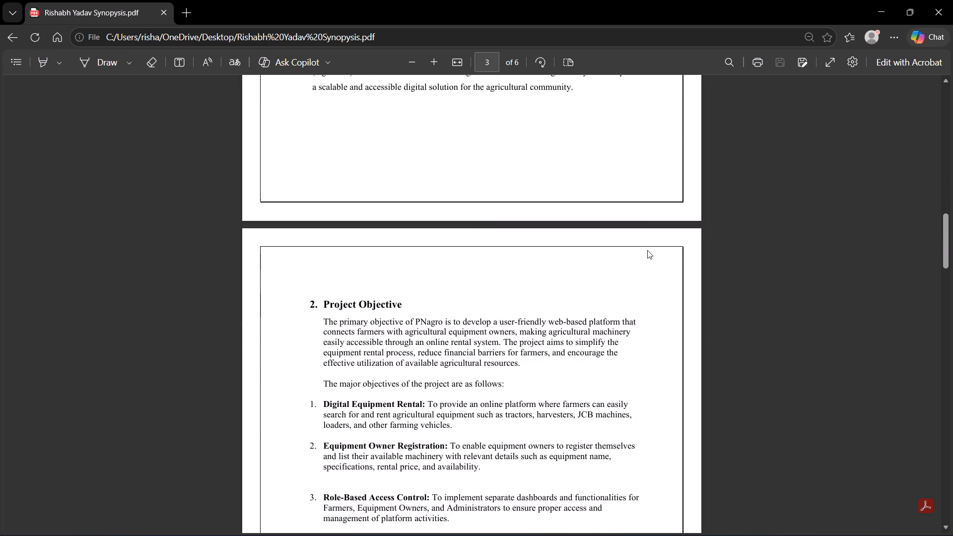
{"action": "scroll", "coordinate": [647, 250], "scroll_direction": "down", "scroll_amount": 6}
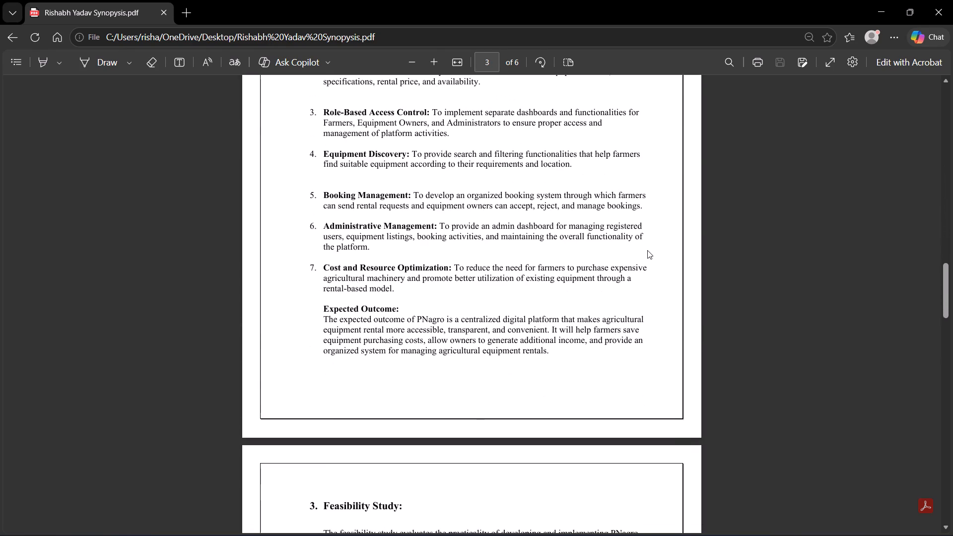
{"action": "scroll", "coordinate": [647, 250], "scroll_direction": "down", "scroll_amount": 5}
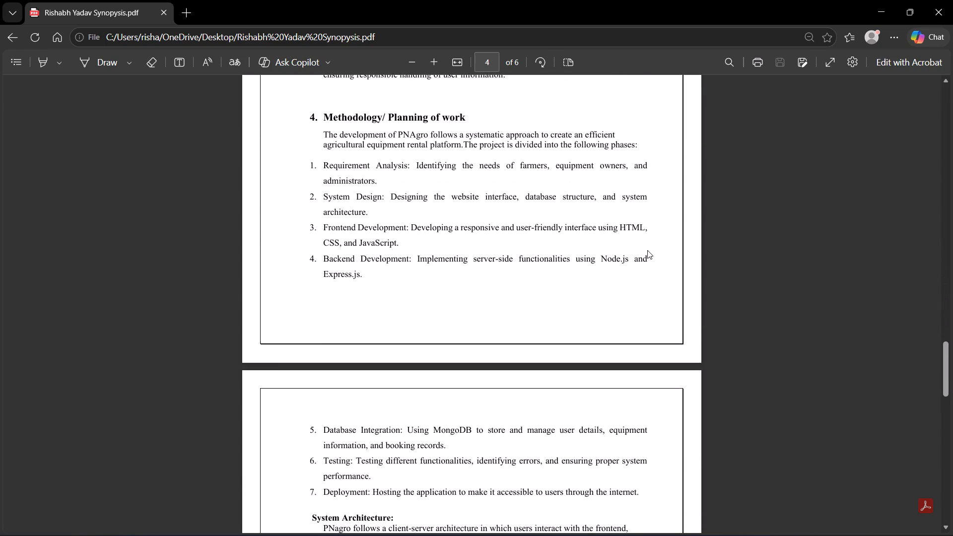
{"action": "scroll", "coordinate": [647, 250], "scroll_direction": "down", "scroll_amount": 1}
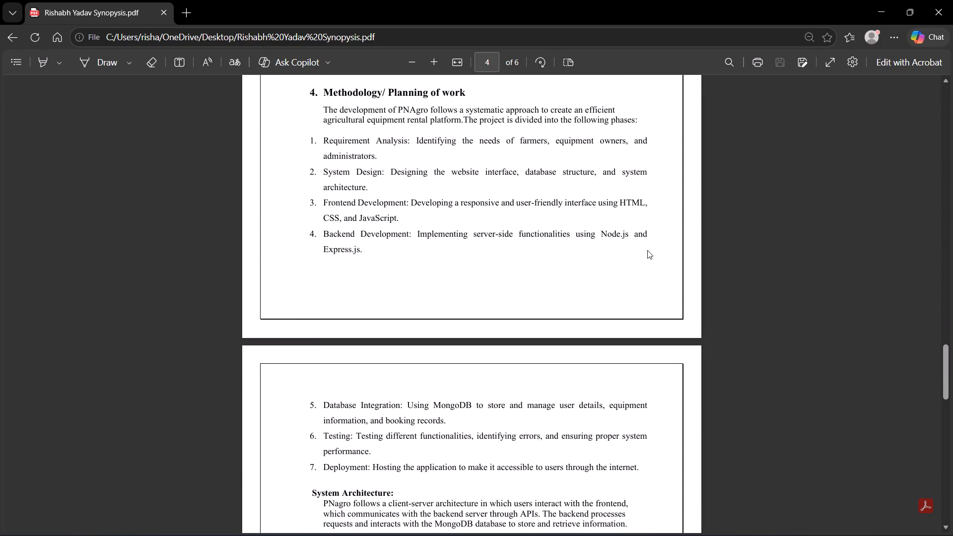
{"action": "scroll", "coordinate": [647, 250], "scroll_direction": "down", "scroll_amount": 5}
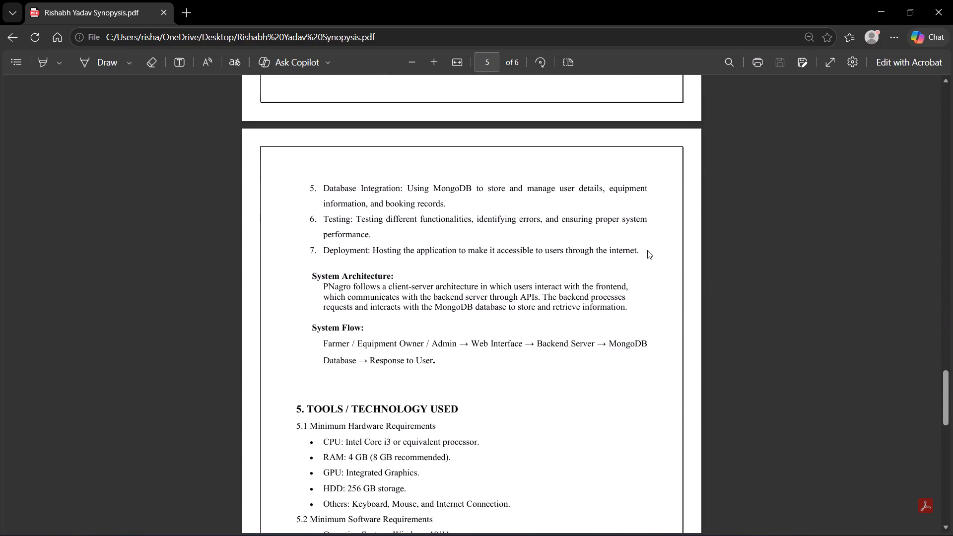
{"action": "scroll", "coordinate": [647, 250], "scroll_direction": "down", "scroll_amount": 7}
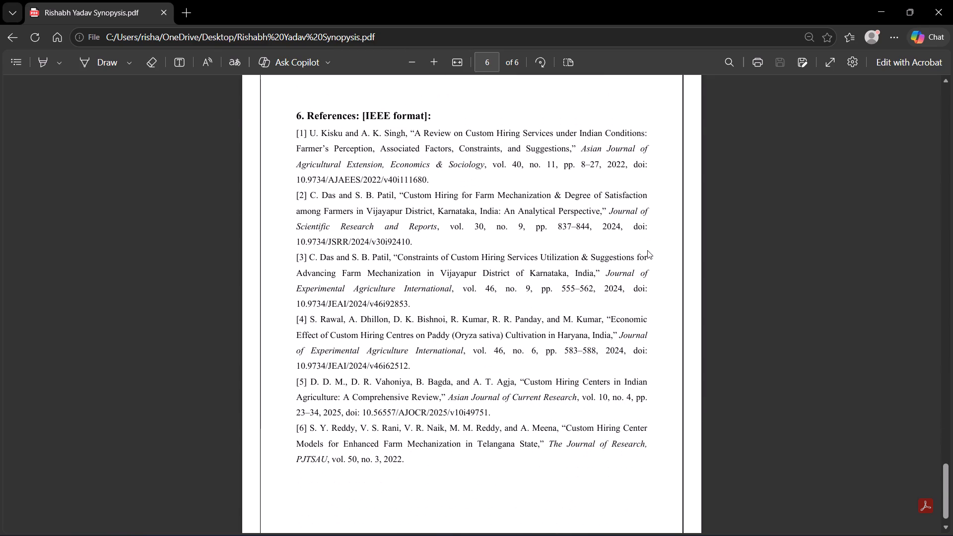
{"action": "scroll", "coordinate": [647, 250], "scroll_direction": "up", "scroll_amount": 20}
{"action": "scroll", "coordinate": [647, 250], "scroll_direction": "up", "scroll_amount": 4}
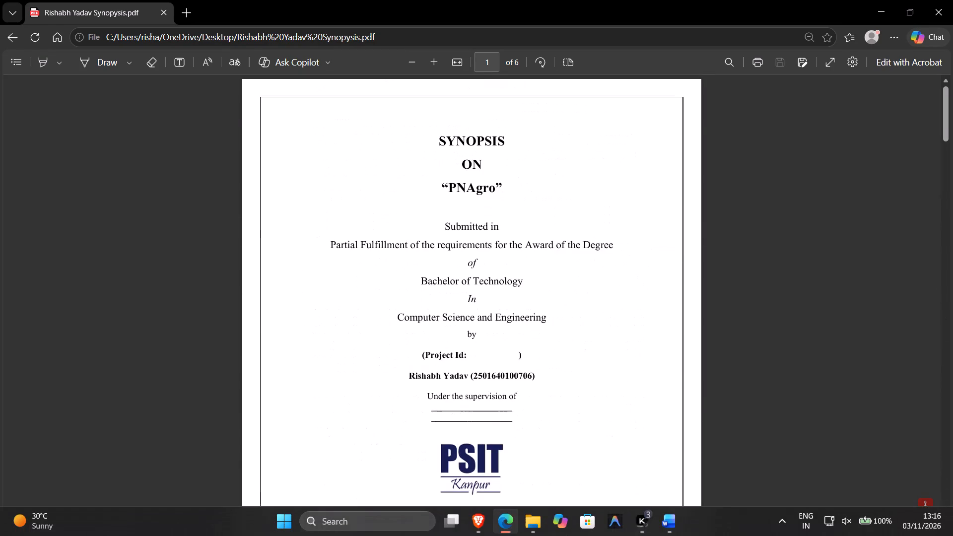
Launch WhatsApp from the recent Windows searches.
{"action": "left_click", "coordinate": [397, 530]}
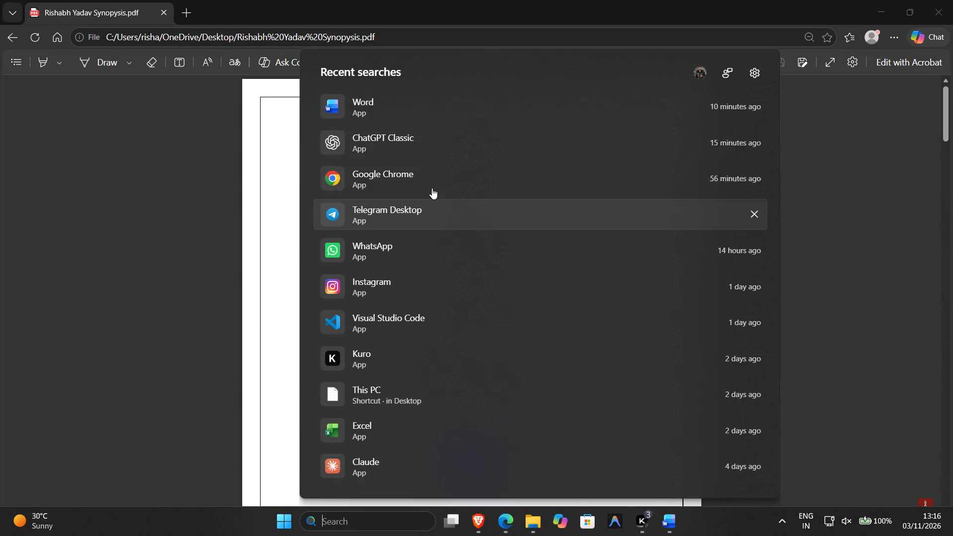
{"action": "left_click", "coordinate": [384, 258]}
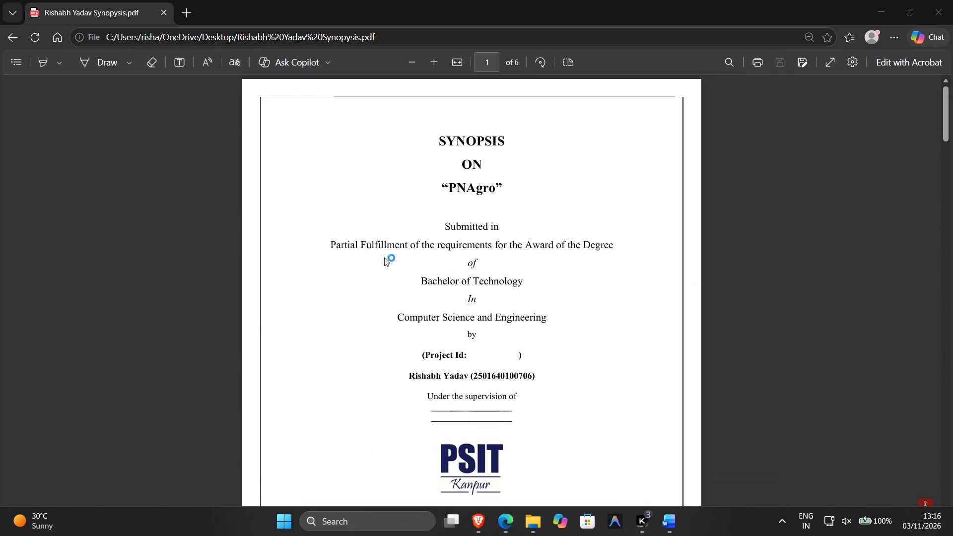
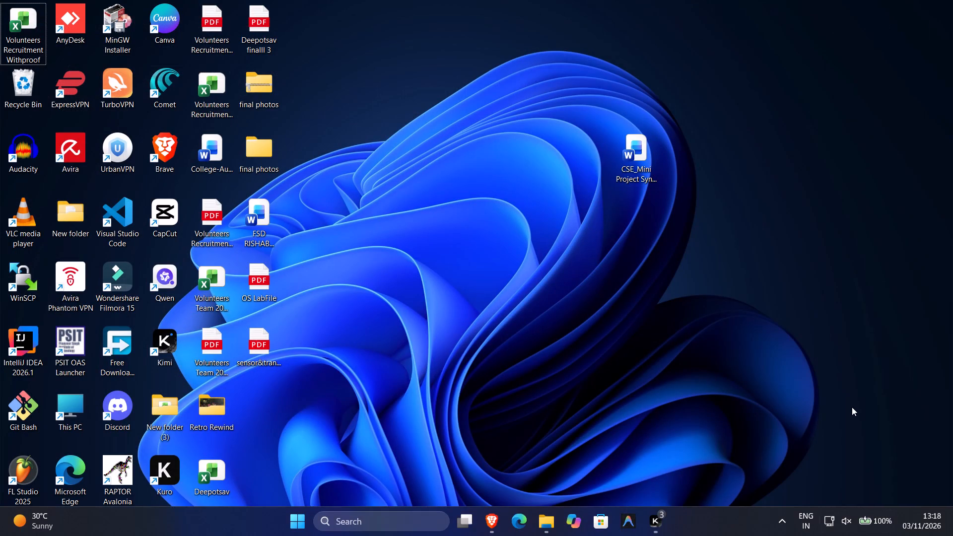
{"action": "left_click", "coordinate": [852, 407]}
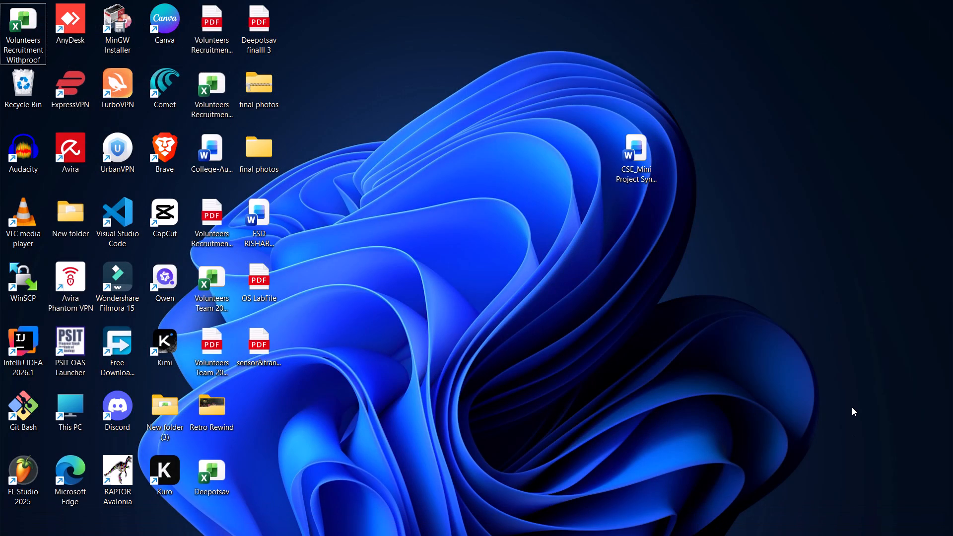